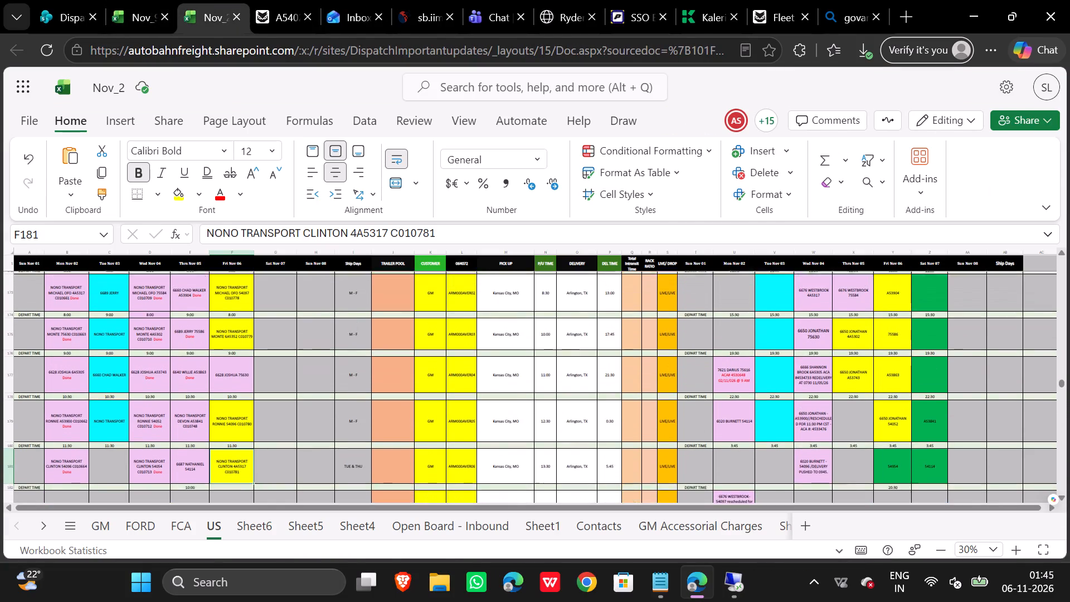
# Append "Done" in red to the NONO TRANSPORT A53841 C010748 entry in cell E179 under Thu Nov 05.
pyautogui.scroll(1, 342, 372)
pyautogui.click(188, 417)
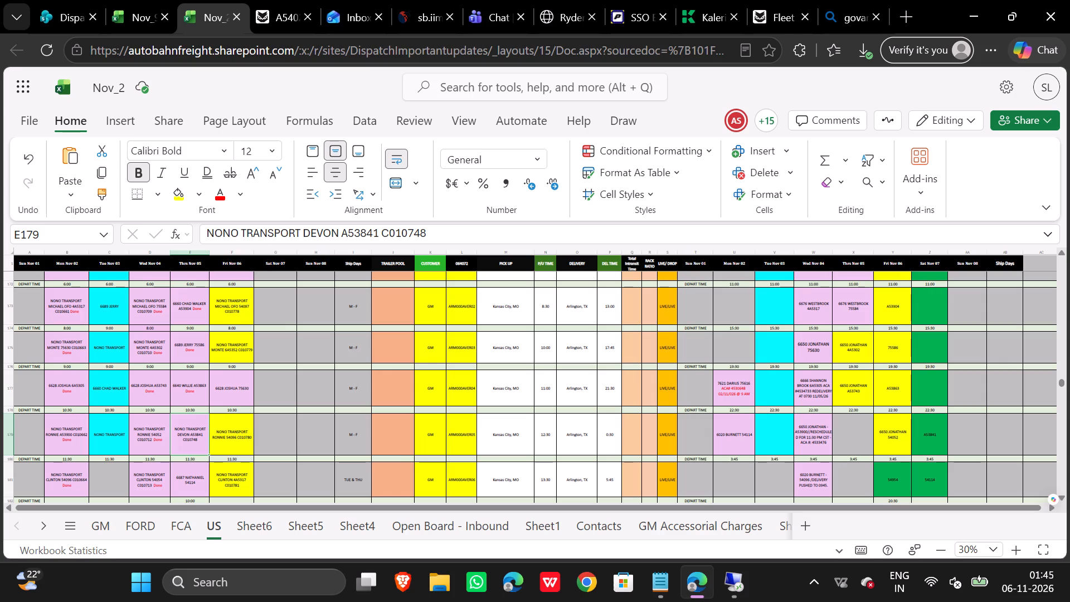
pyautogui.doubleClick(191, 430)
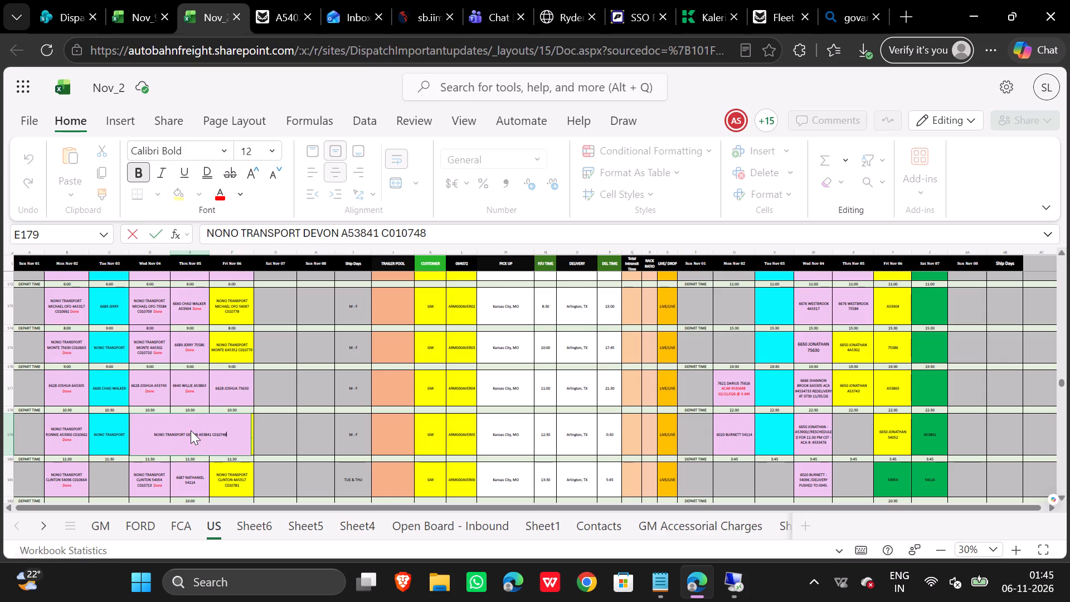
pyautogui.press('space')
pyautogui.write('Done')
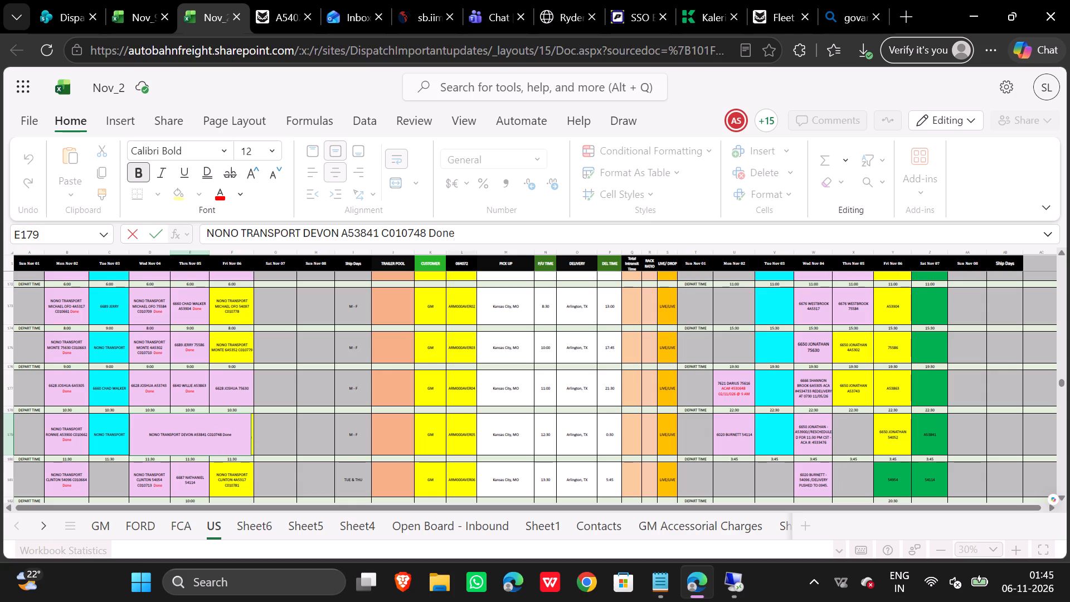
pyautogui.moveTo(463, 231); pyautogui.dragTo(429, 234)
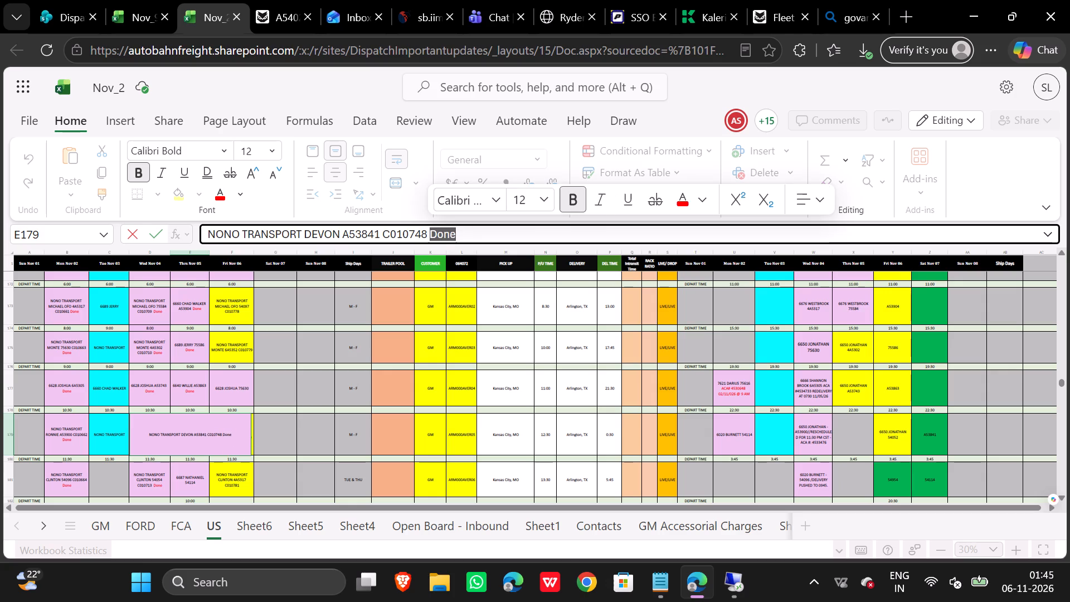
pyautogui.click(685, 196)
pyautogui.scroll(-1, 931, 465)
pyautogui.click(893, 416)
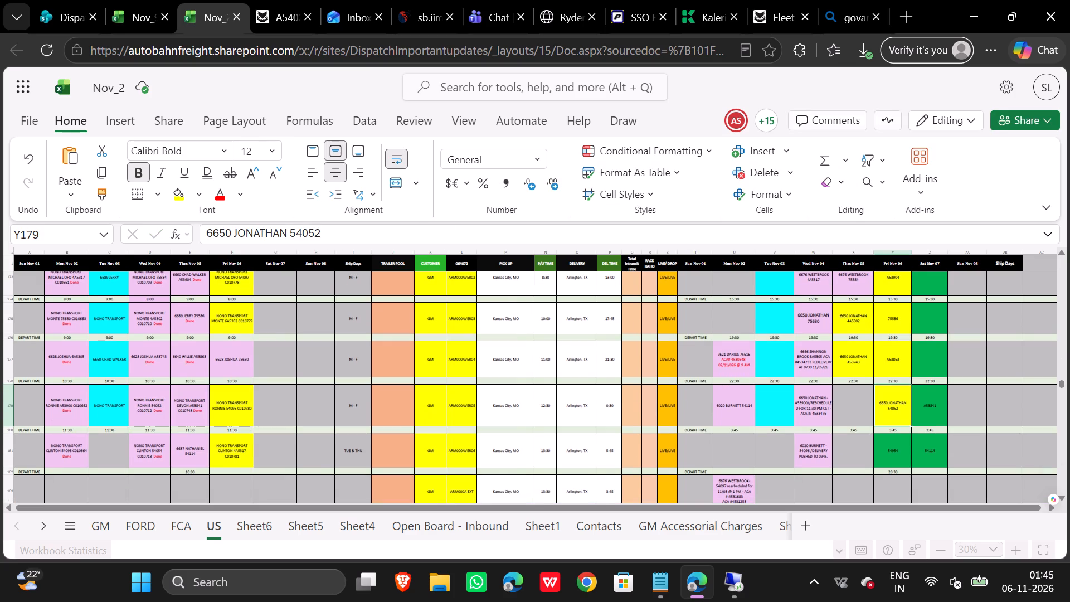
# Fill the A53841 cell Z179 under Sat Nov 07 with yellow.
pyautogui.click(889, 358)
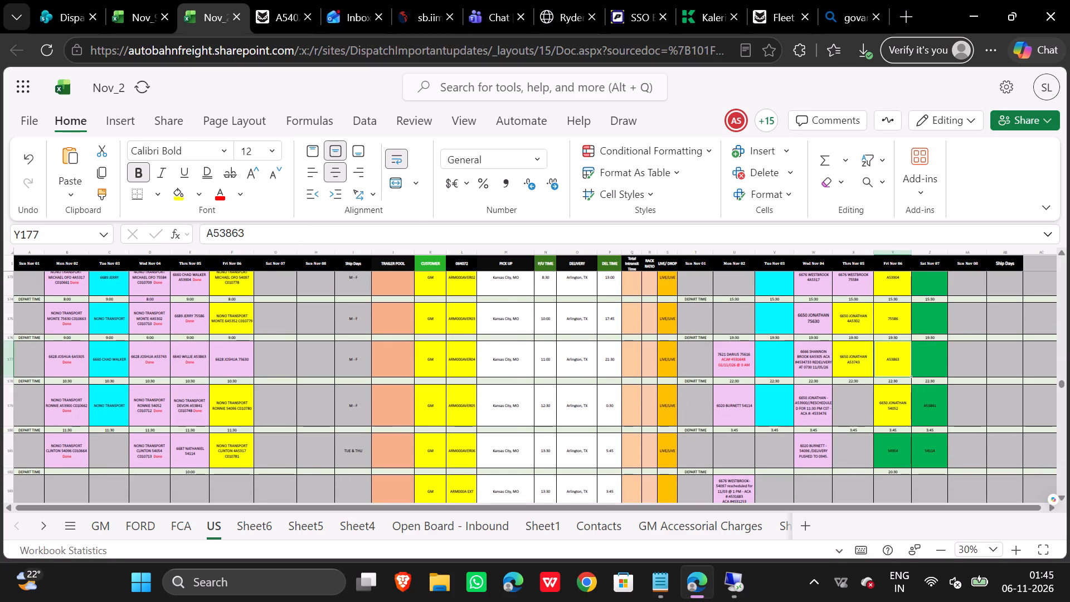
pyautogui.click(946, 409)
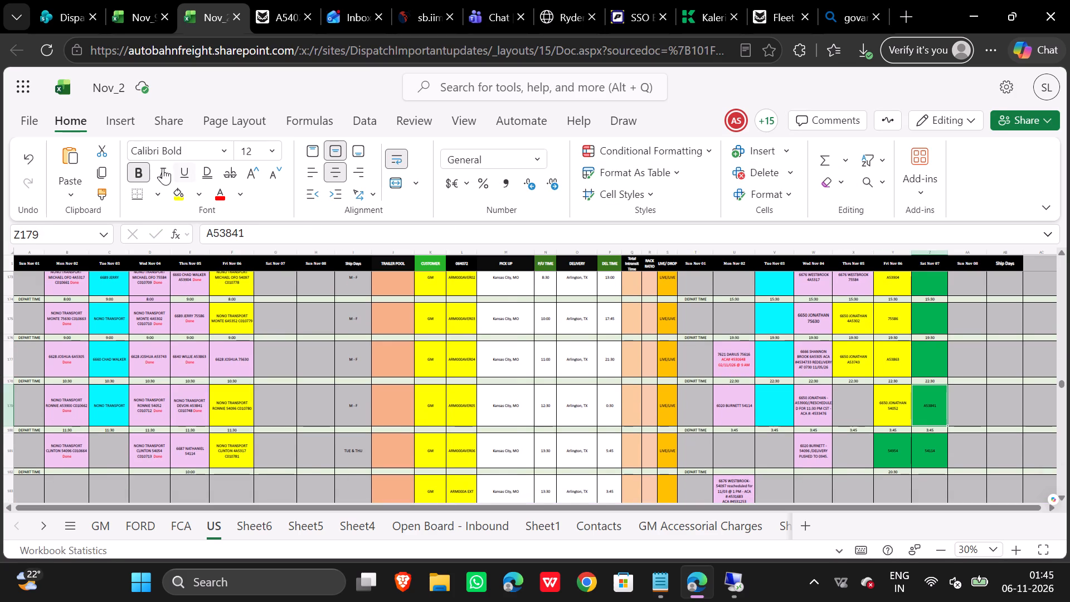
pyautogui.click(187, 194)
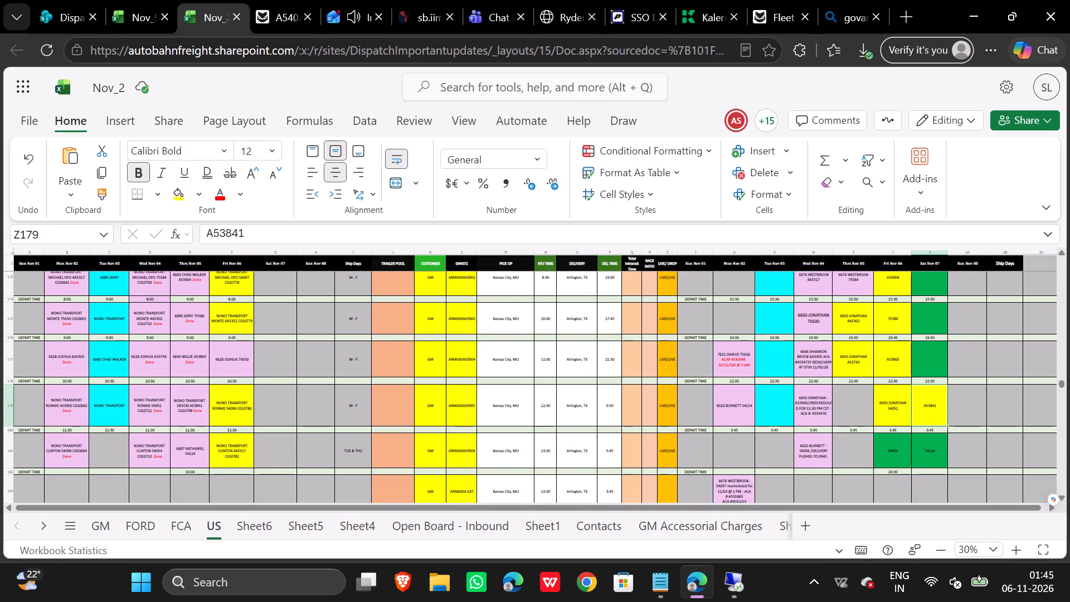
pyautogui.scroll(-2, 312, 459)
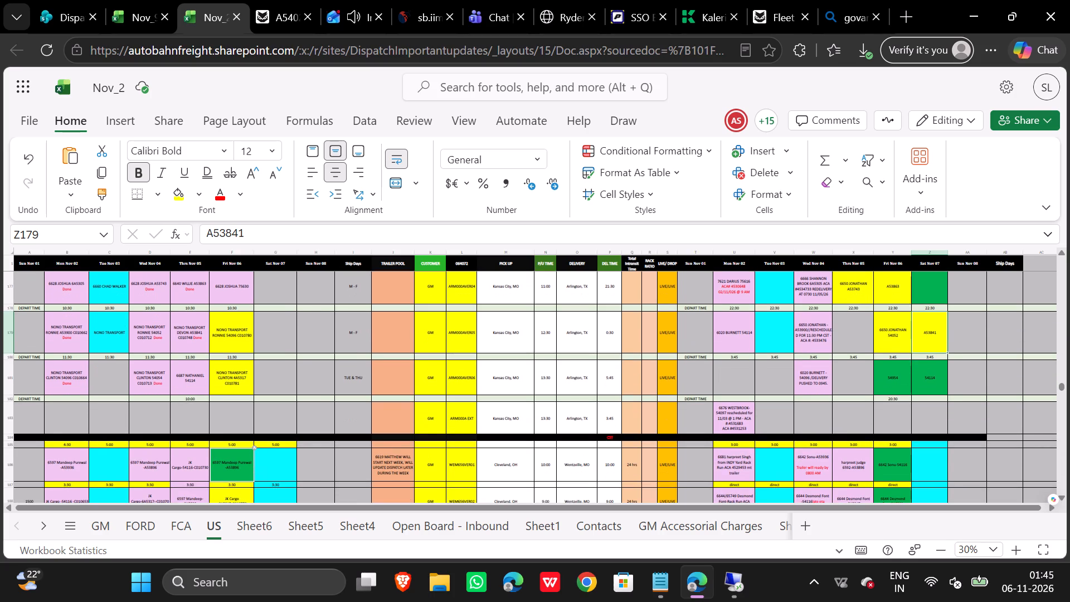
# Check the 54954 entry in cell Y181, switch to the texting site's Send Message page, and search contacts for "bur".
pyautogui.click(904, 377)
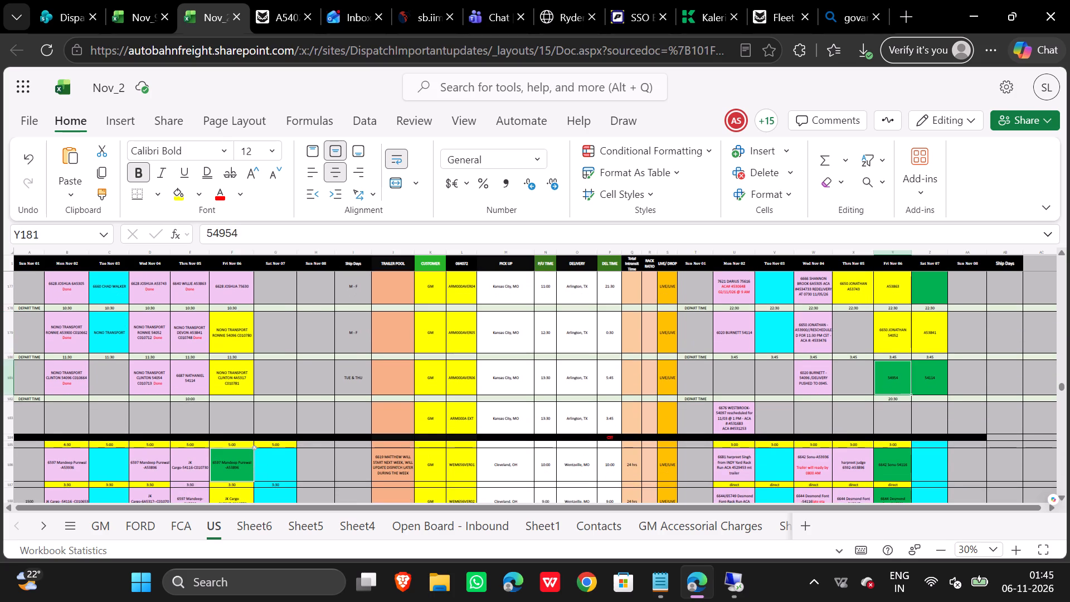
pyautogui.click(425, 23)
pyautogui.click(298, 215)
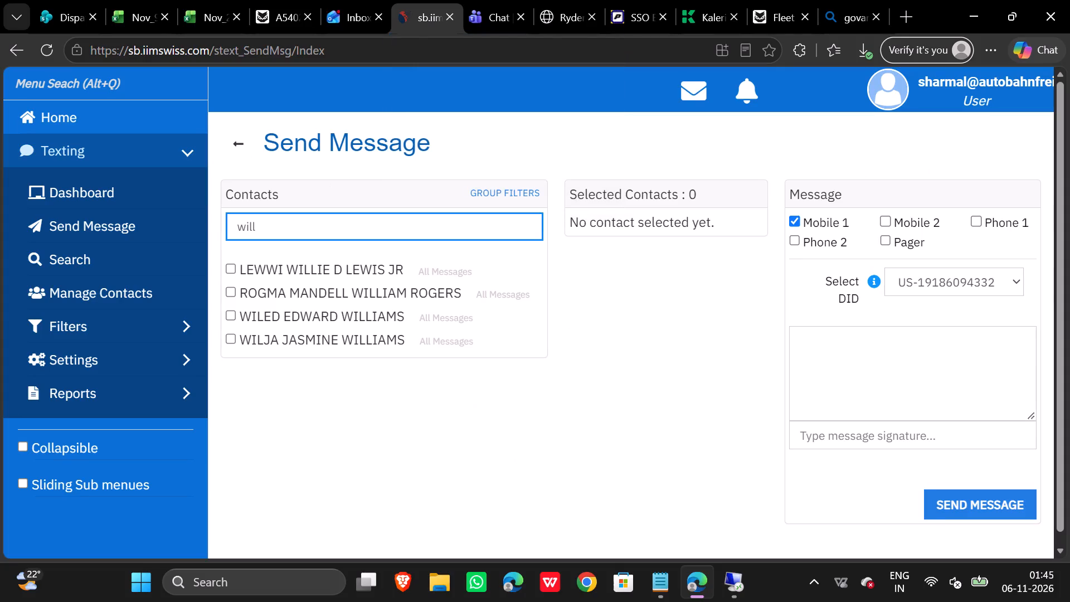
pyautogui.press('BackSpace')
pyautogui.press('BackSpace')
pyautogui.press('BackSpace')
pyautogui.press('BackSpace')
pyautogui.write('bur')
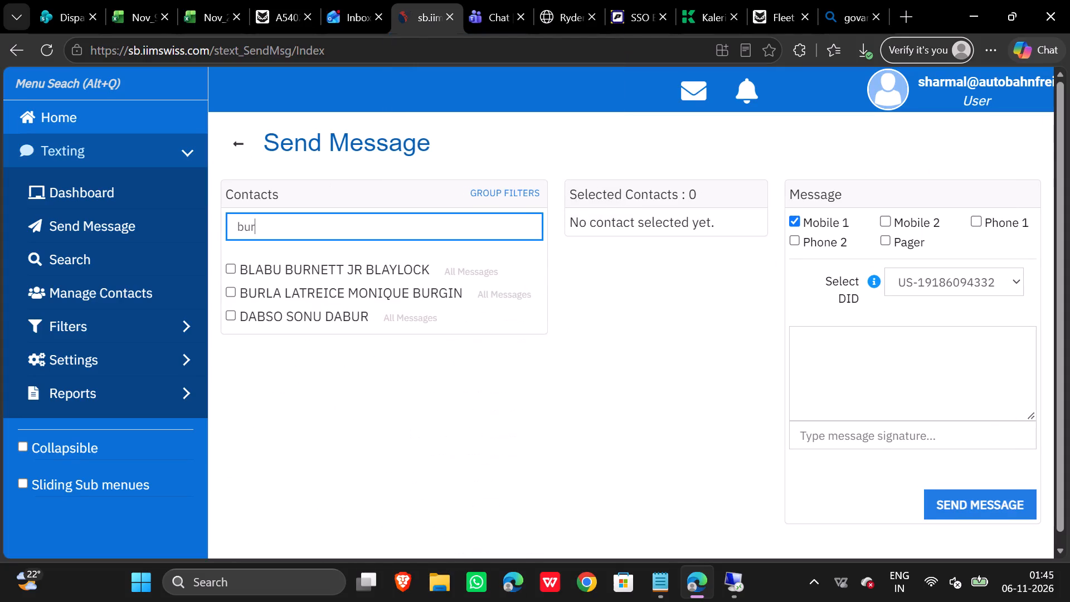
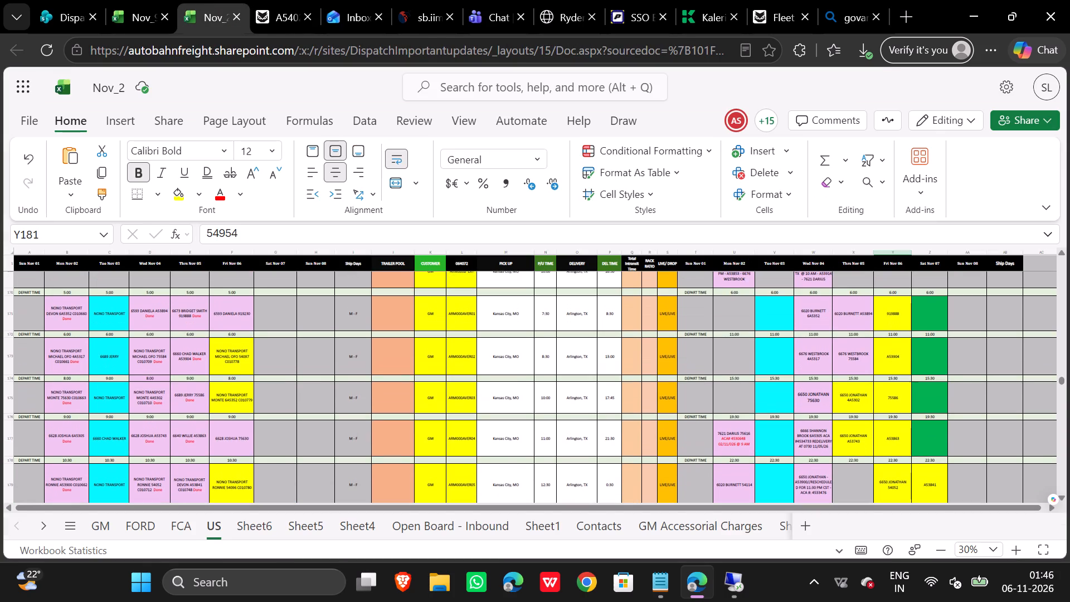
# Review the Fri Nov 06 and Sat Nov 07 delivery cells from the Kansas City to Arlington rows down to row 203.
pyautogui.click(893, 309)
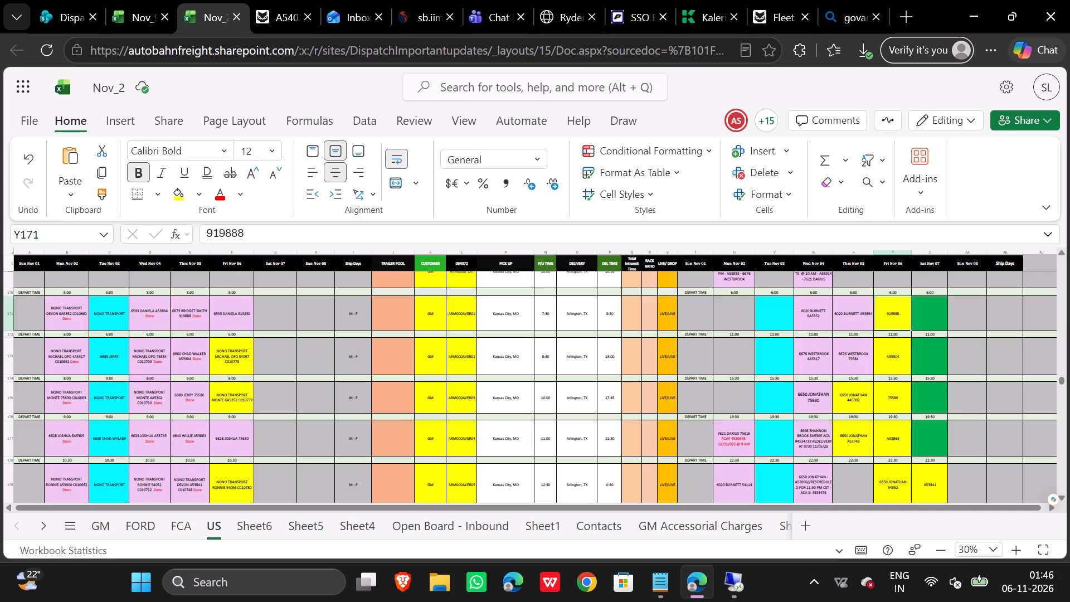
pyautogui.click(907, 362)
pyautogui.click(899, 388)
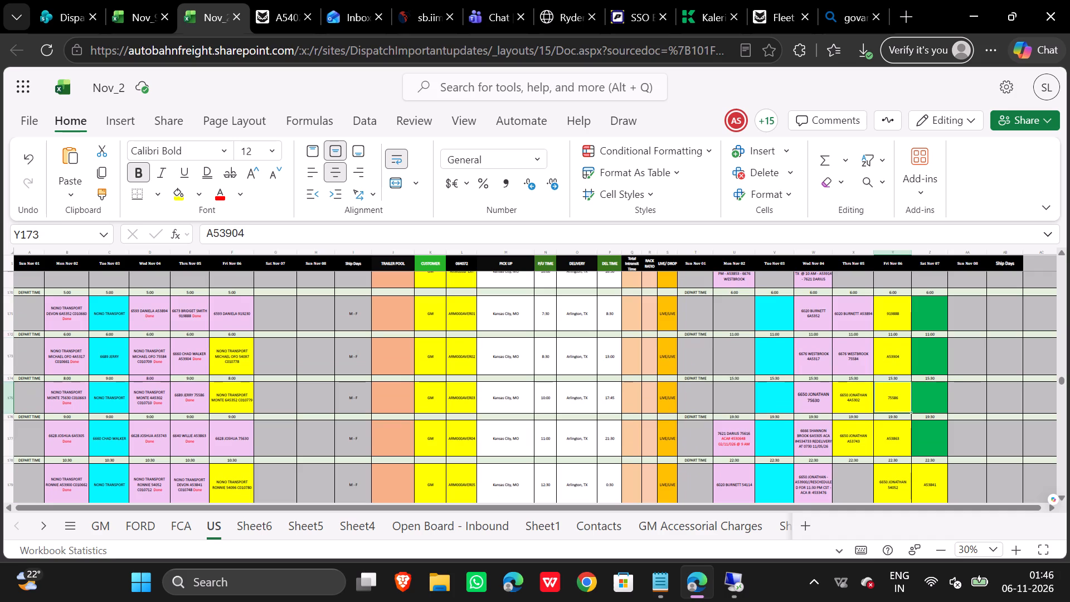
pyautogui.scroll(-1, 899, 388)
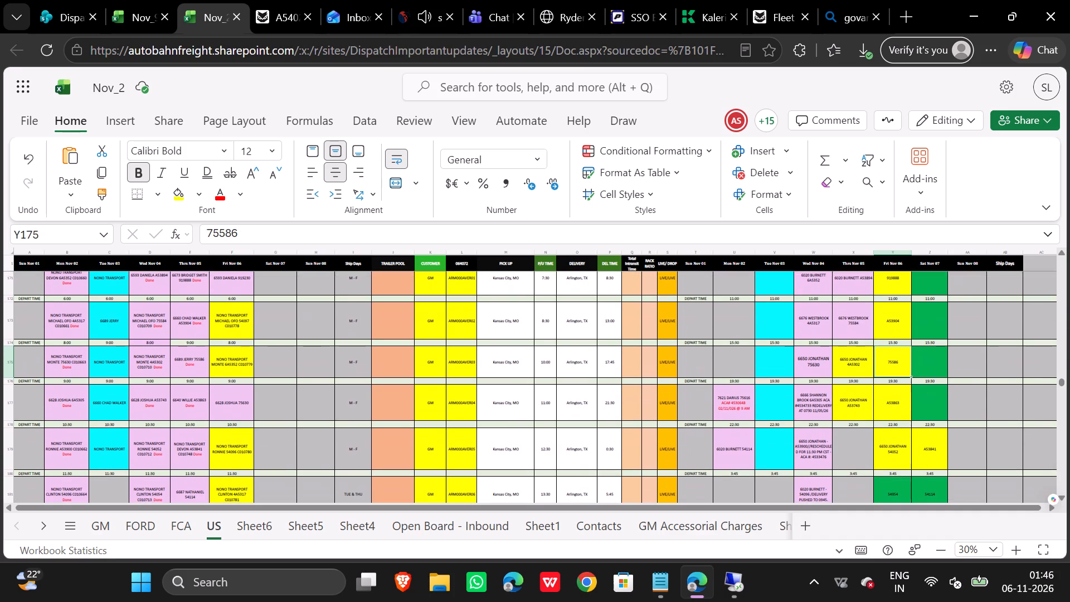
pyautogui.click(898, 395)
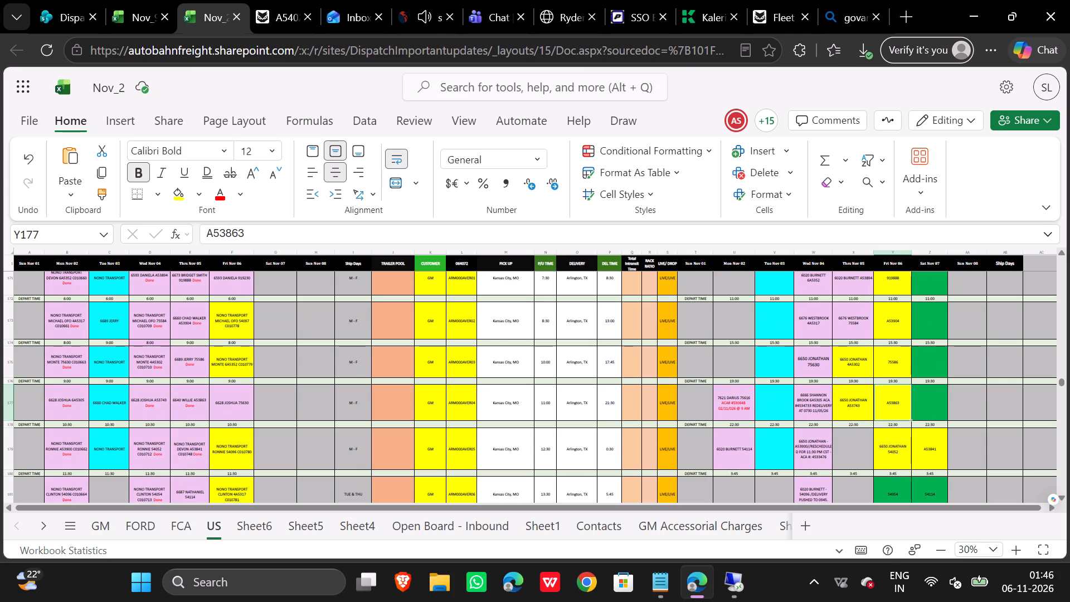
pyautogui.scroll(-1, 898, 395)
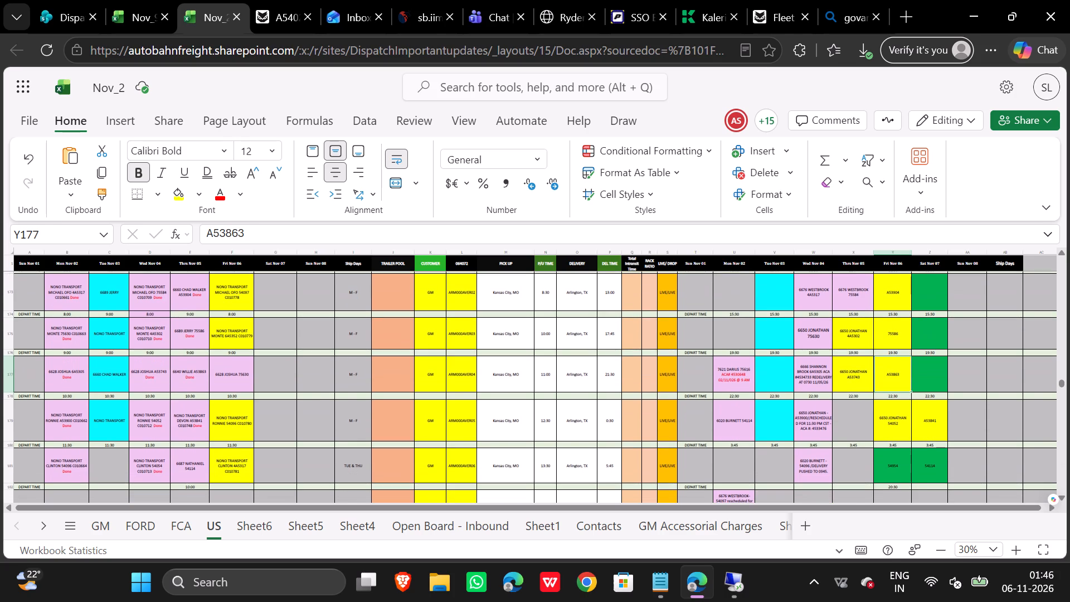
pyautogui.click(933, 428)
pyautogui.scroll(-2, 933, 428)
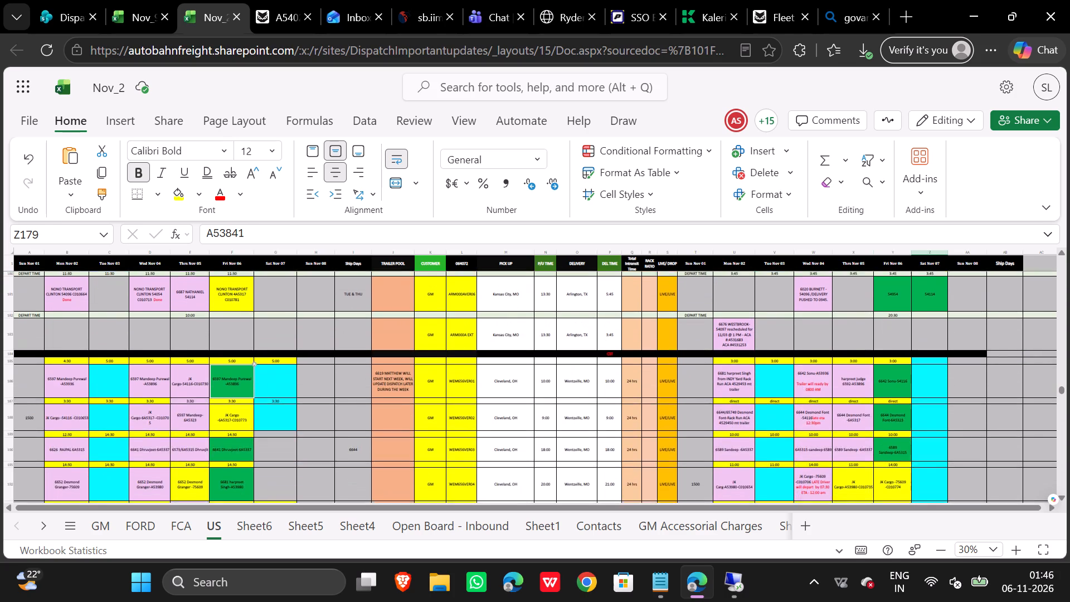
pyautogui.scroll(-3, 933, 428)
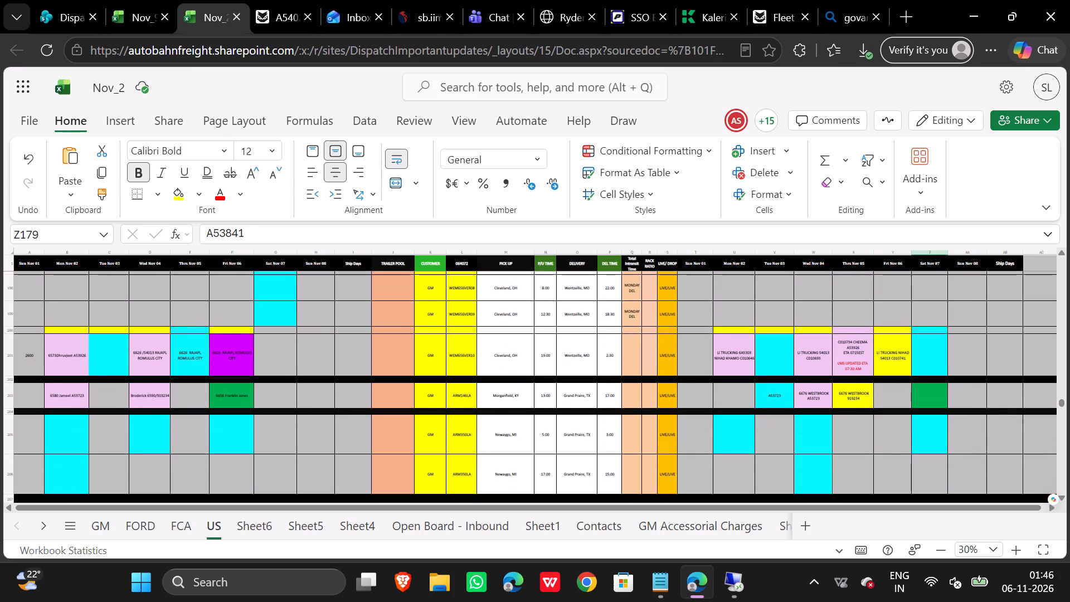
pyautogui.click(882, 404)
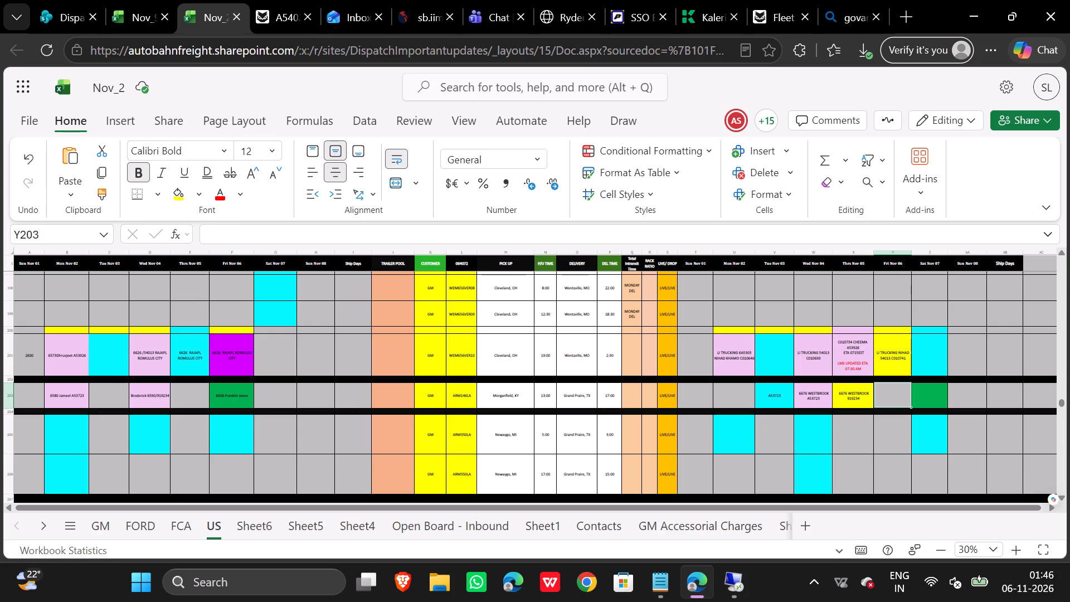
pyautogui.scroll(3, 882, 404)
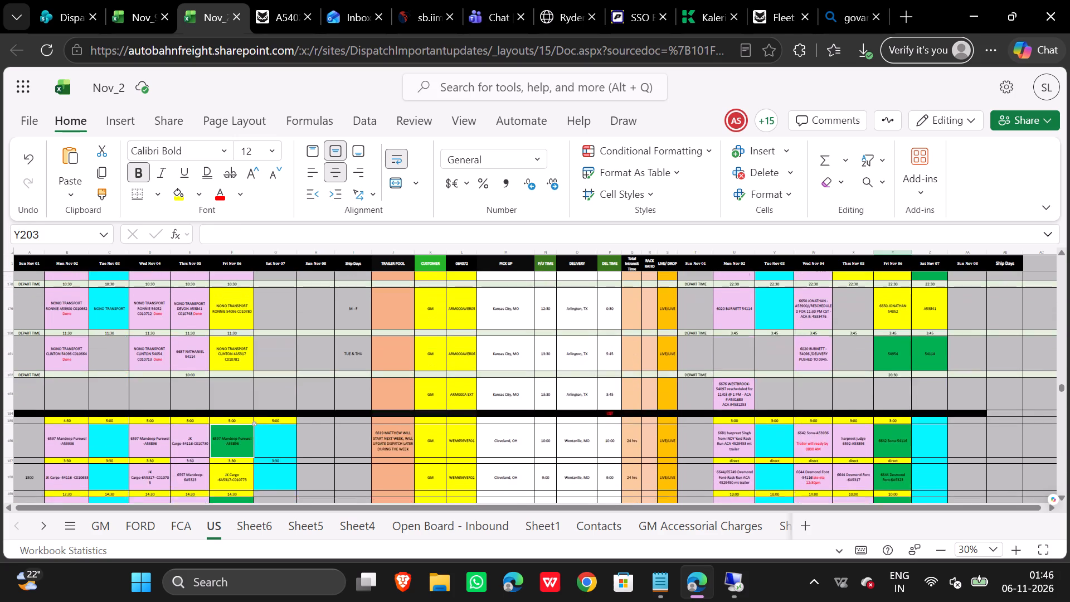
pyautogui.scroll(2, 882, 404)
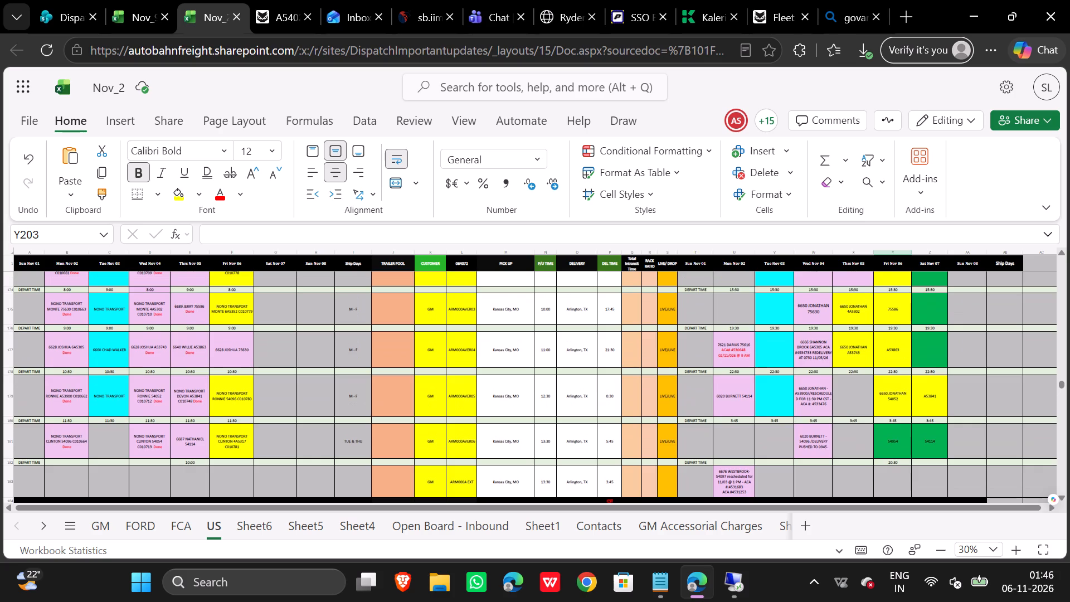
pyautogui.scroll(1, 882, 404)
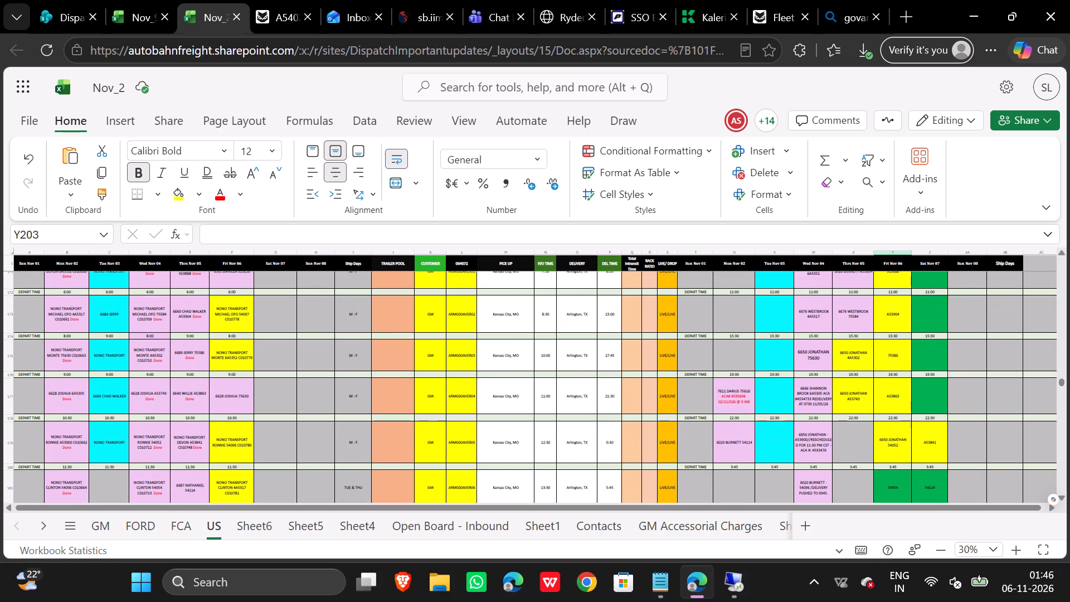
pyautogui.scroll(1, 882, 404)
# Insert "6020 BURNETT" before trailer 54954 in cell Y181 under Fri Nov 06.
pyautogui.scroll(-1, 882, 404)
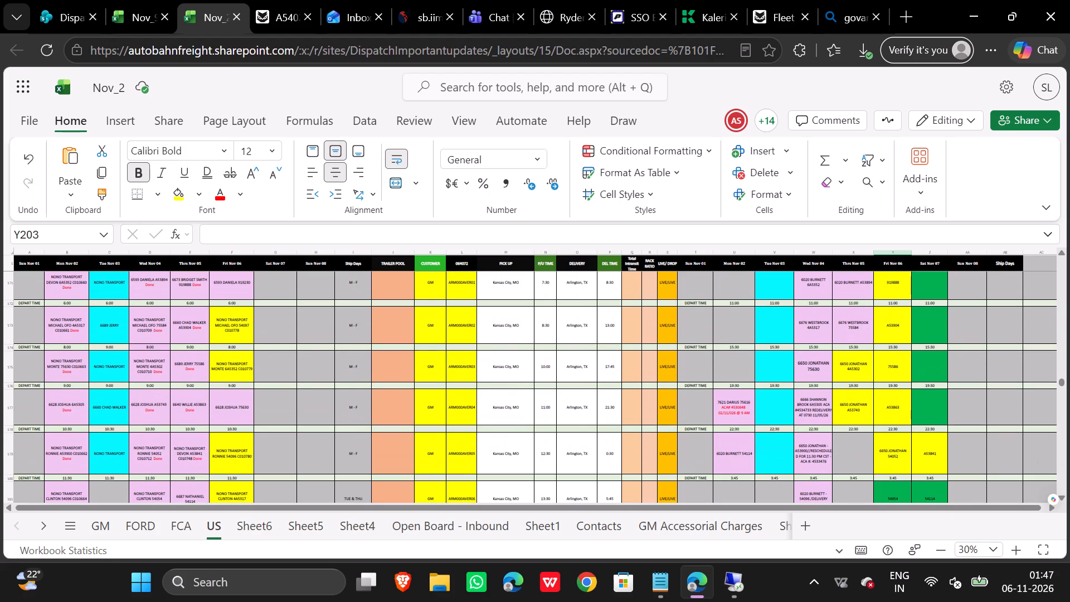
pyautogui.scroll(-1, 882, 404)
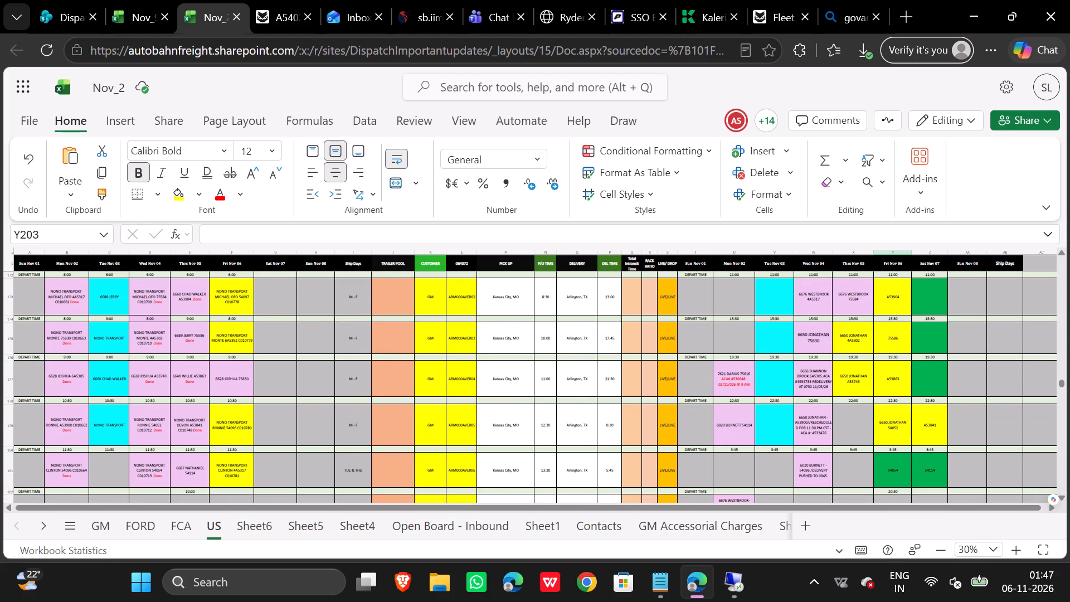
pyautogui.doubleClick(891, 471)
pyautogui.click(888, 471)
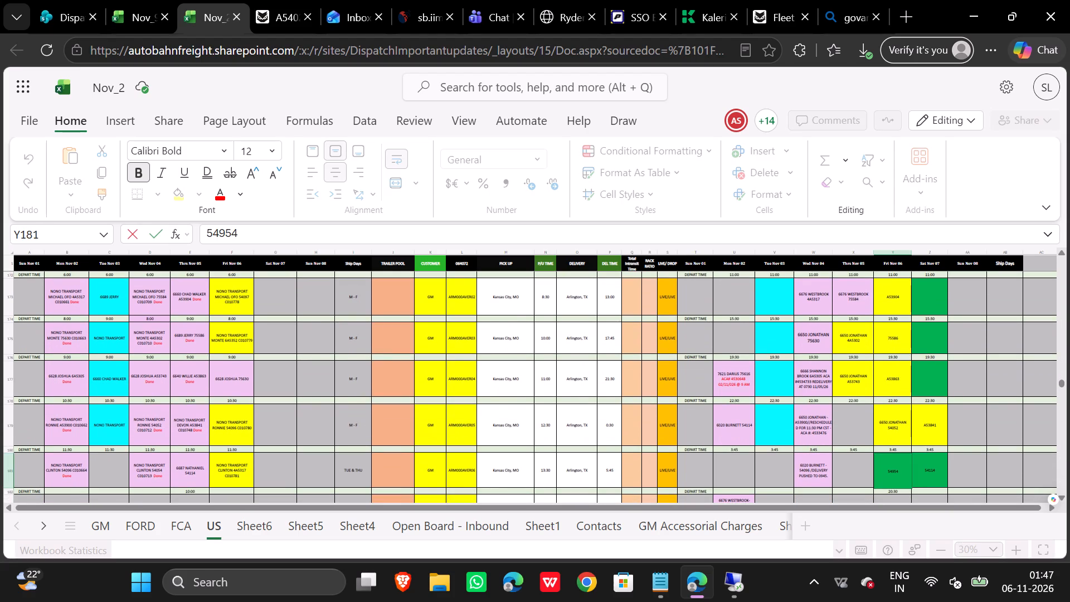
pyautogui.press('6')
pyautogui.press('0')
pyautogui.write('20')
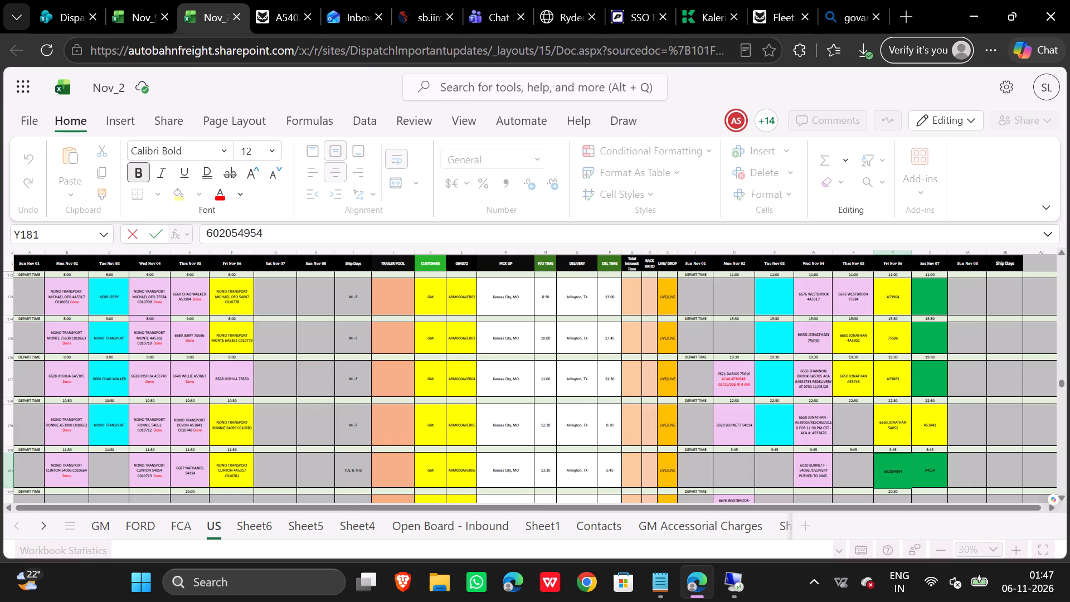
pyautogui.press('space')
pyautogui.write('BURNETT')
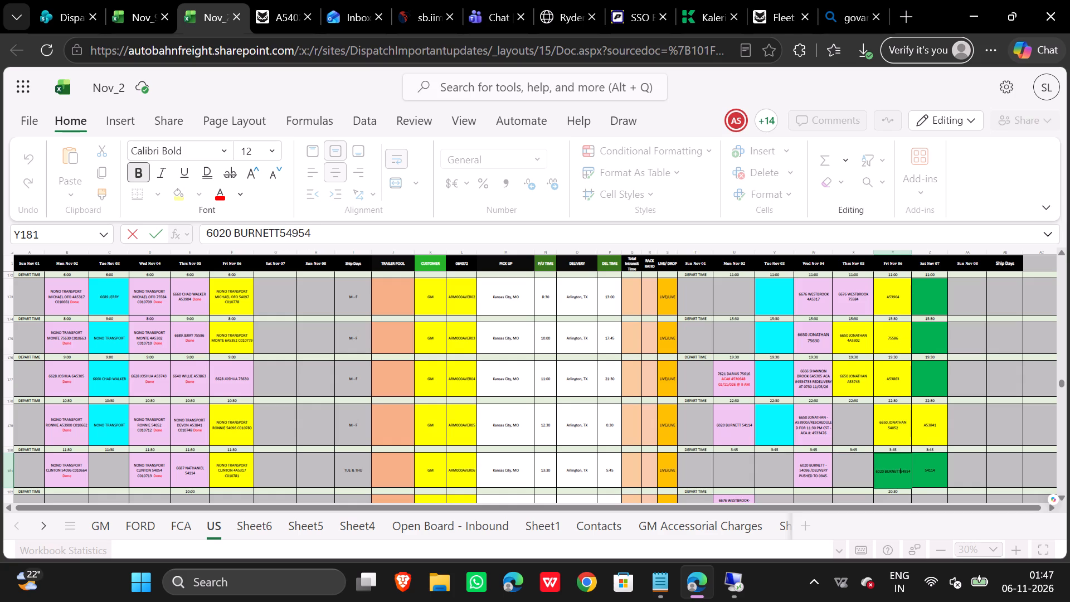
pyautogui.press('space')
pyautogui.click(854, 469)
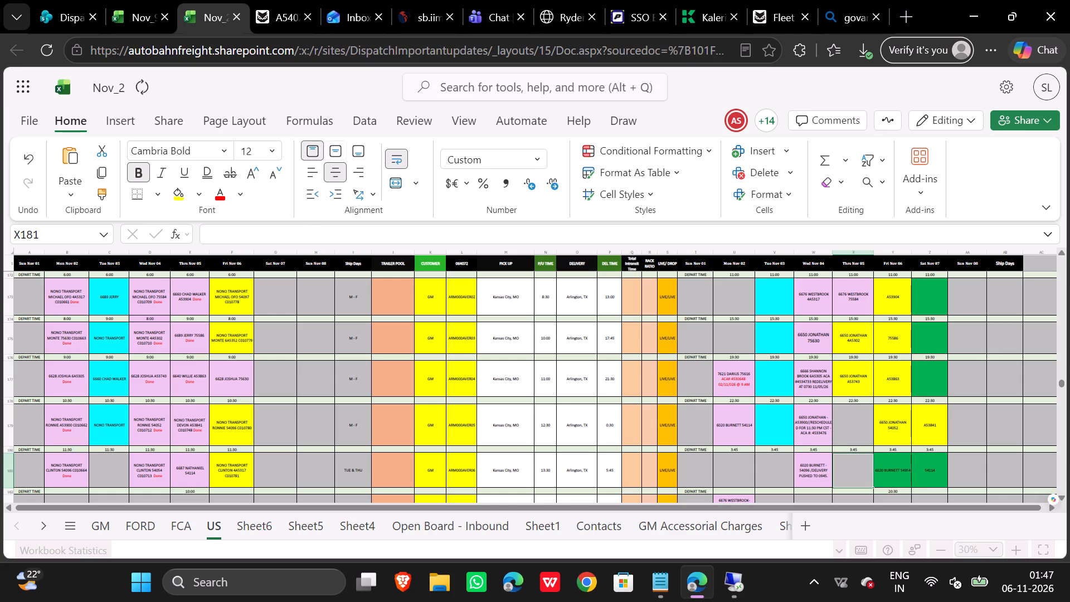
pyautogui.click(881, 469)
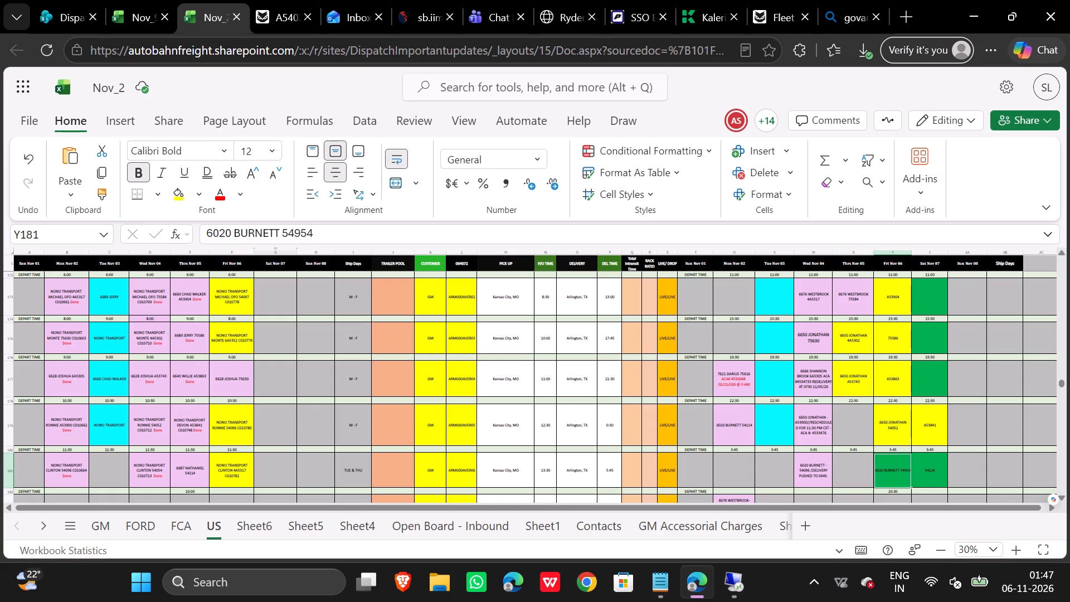
pyautogui.moveTo(280, 234); pyautogui.dragTo(206, 232)
pyautogui.hotkey('ctrl', 'c')
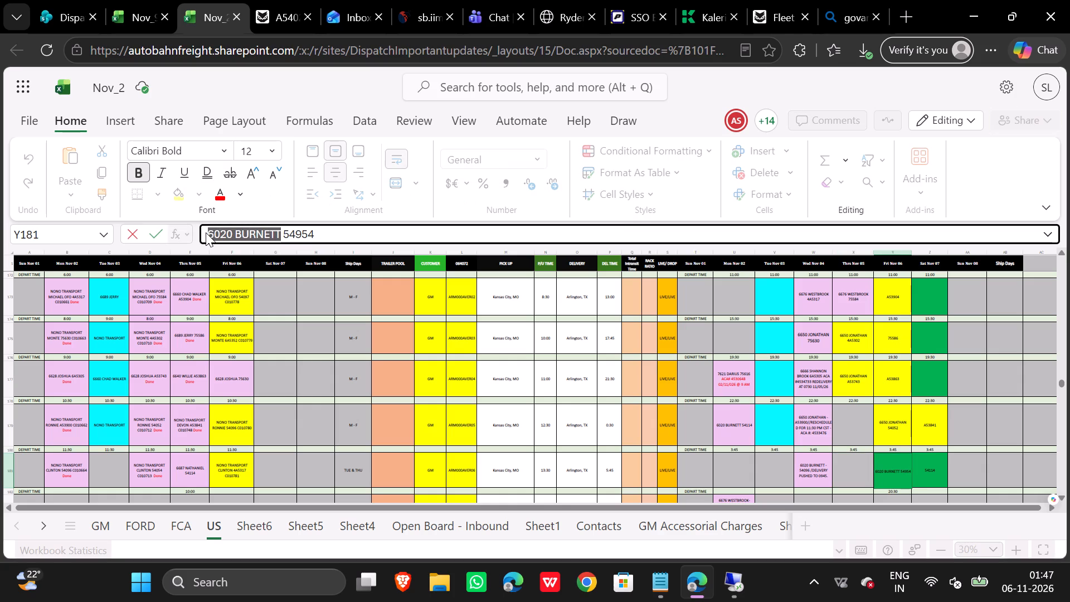
pyautogui.click(837, 404)
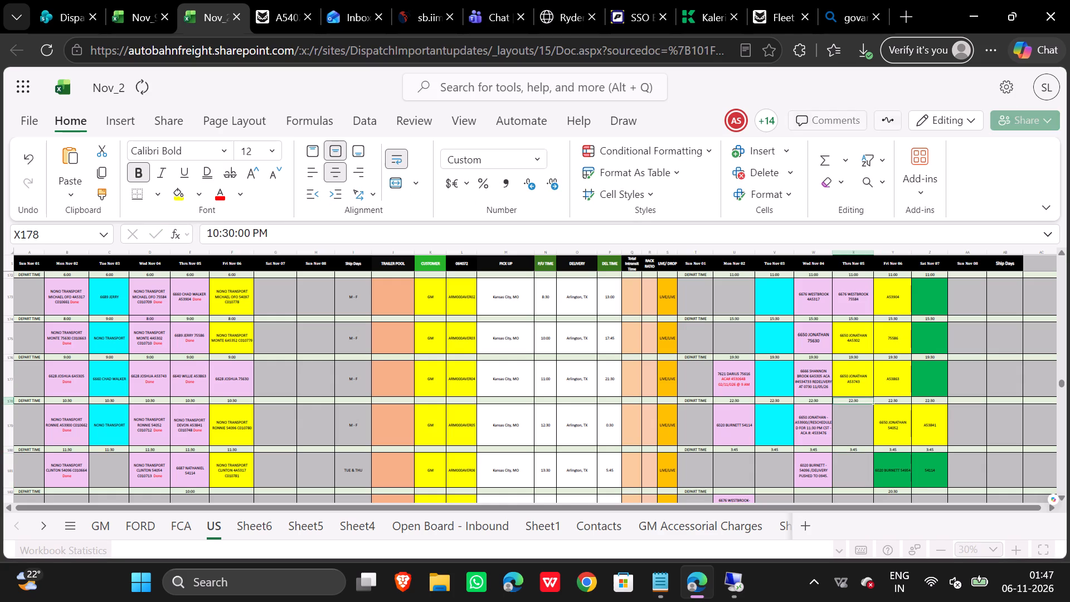
pyautogui.click(890, 472)
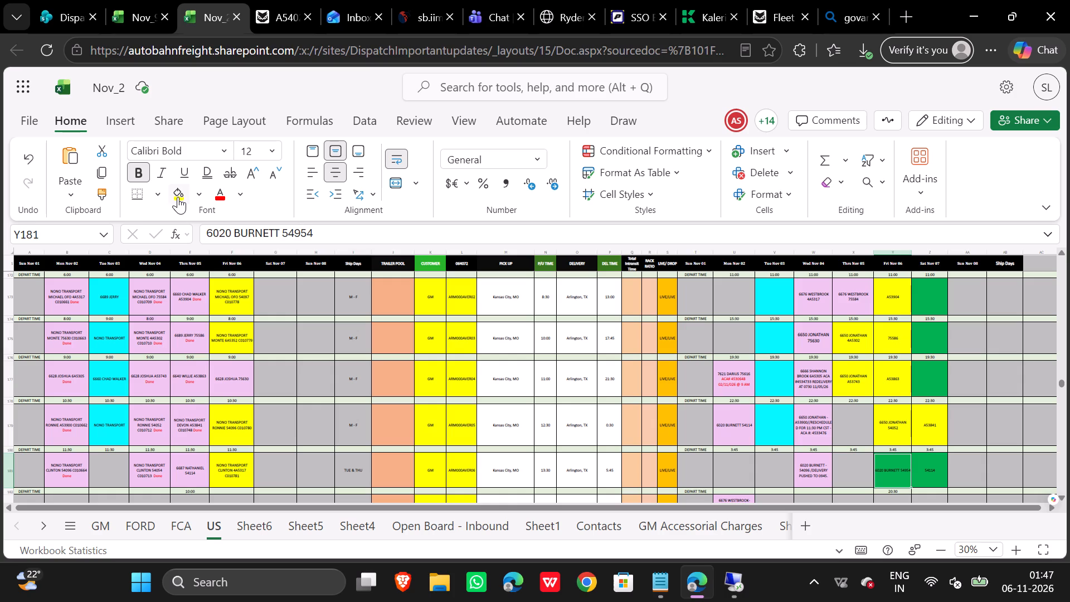
pyautogui.click(177, 197)
# Paste "6020 BURNETT" before trailer 919888 in cell Y171 under Fri Nov 06, separated by a space.
pyautogui.scroll(1, 664, 317)
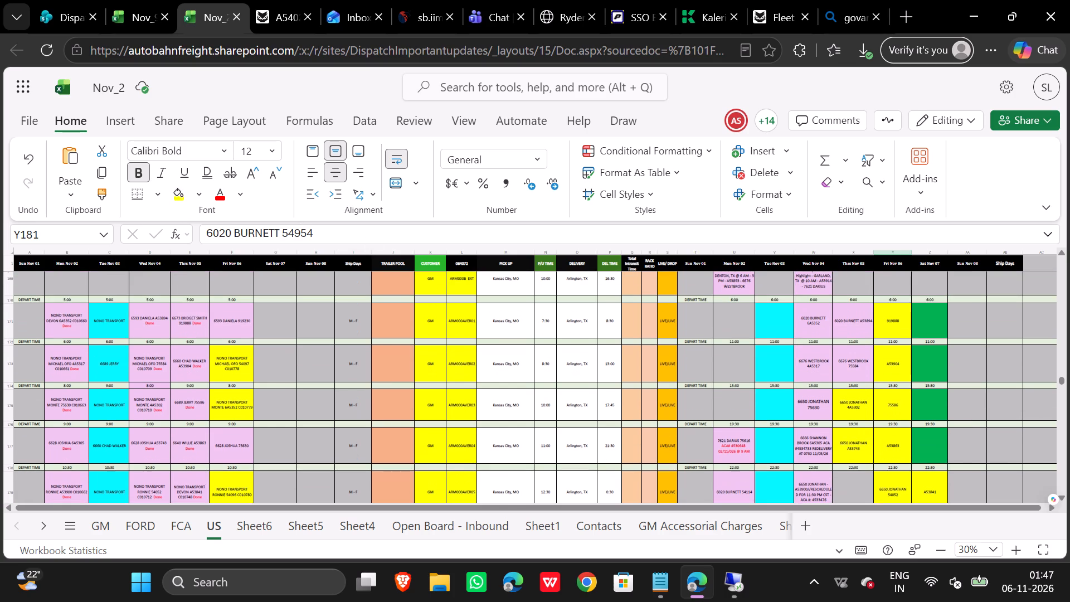
pyautogui.scroll(1, 664, 317)
pyautogui.doubleClick(888, 319)
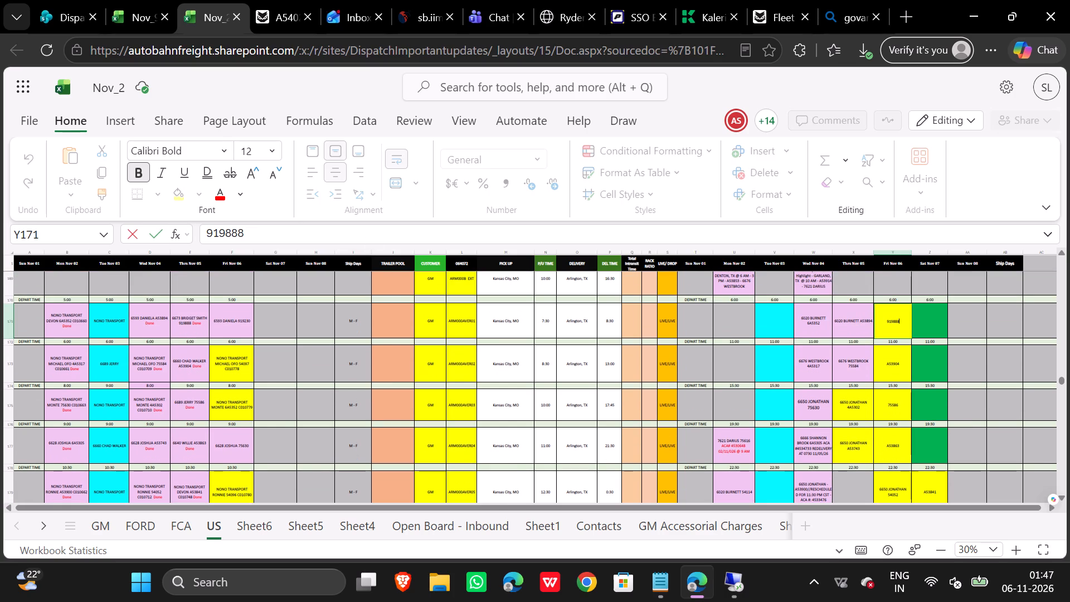
pyautogui.click(882, 321)
pyautogui.hotkey('ctrl', 'v')
pyautogui.press('space')
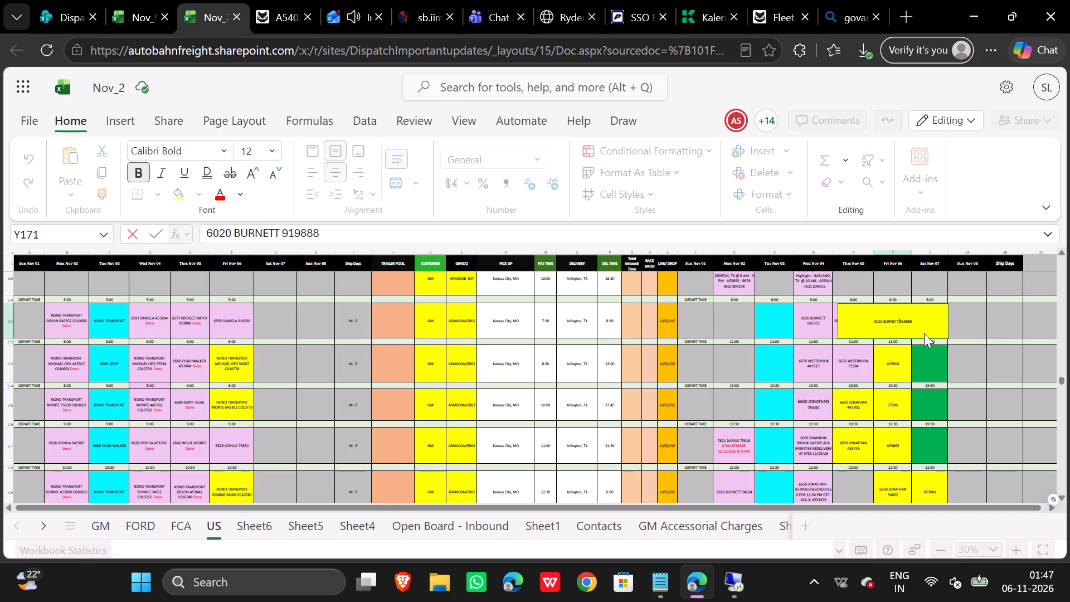
pyautogui.click(897, 349)
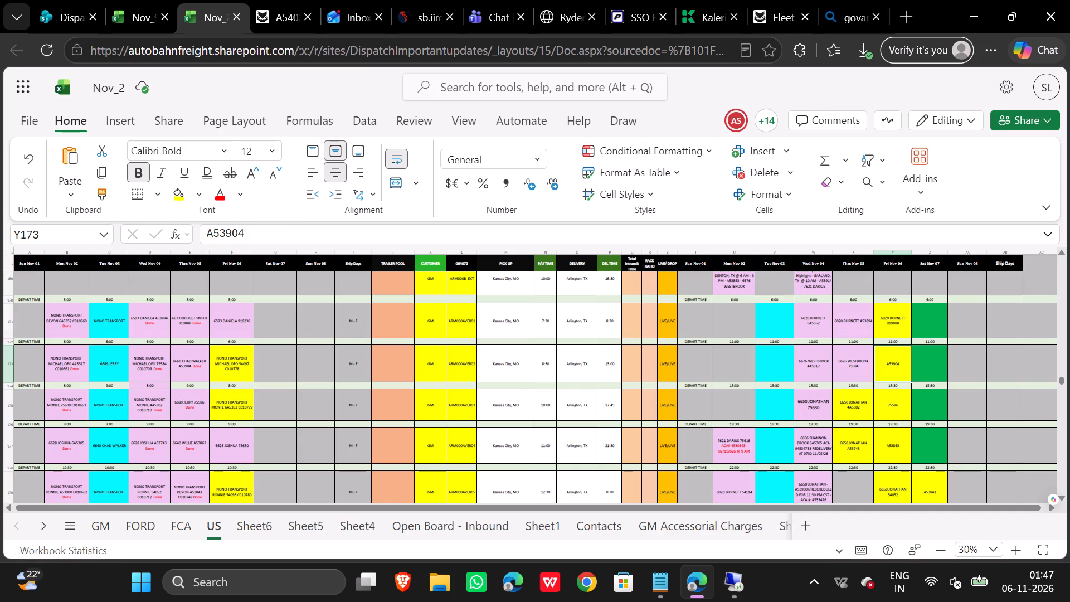
pyautogui.doubleClick(885, 366)
pyautogui.doubleClick(857, 363)
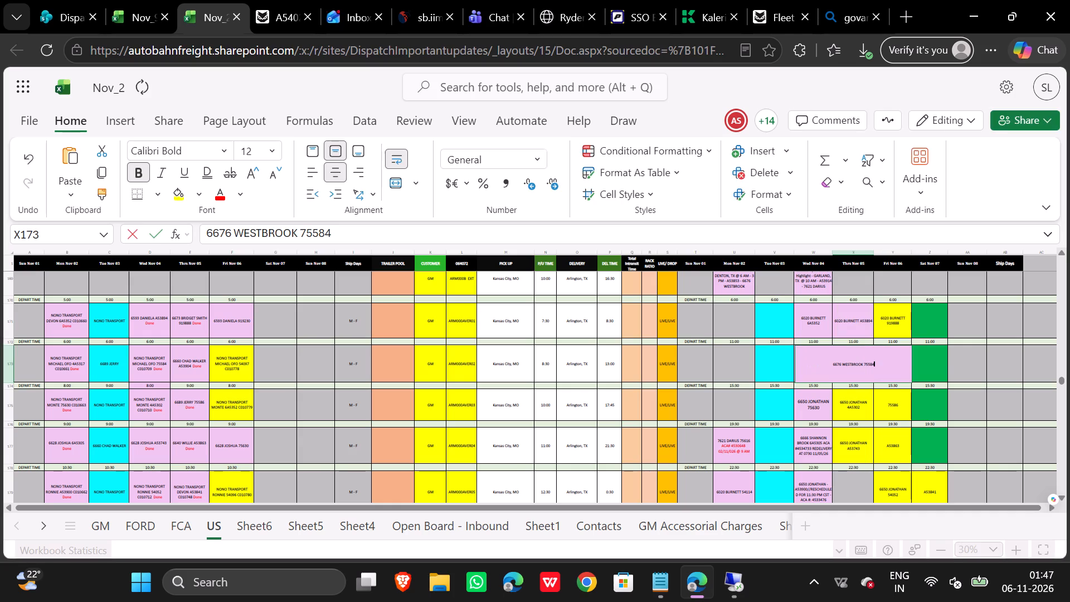
pyautogui.moveTo(864, 363); pyautogui.dragTo(854, 364)
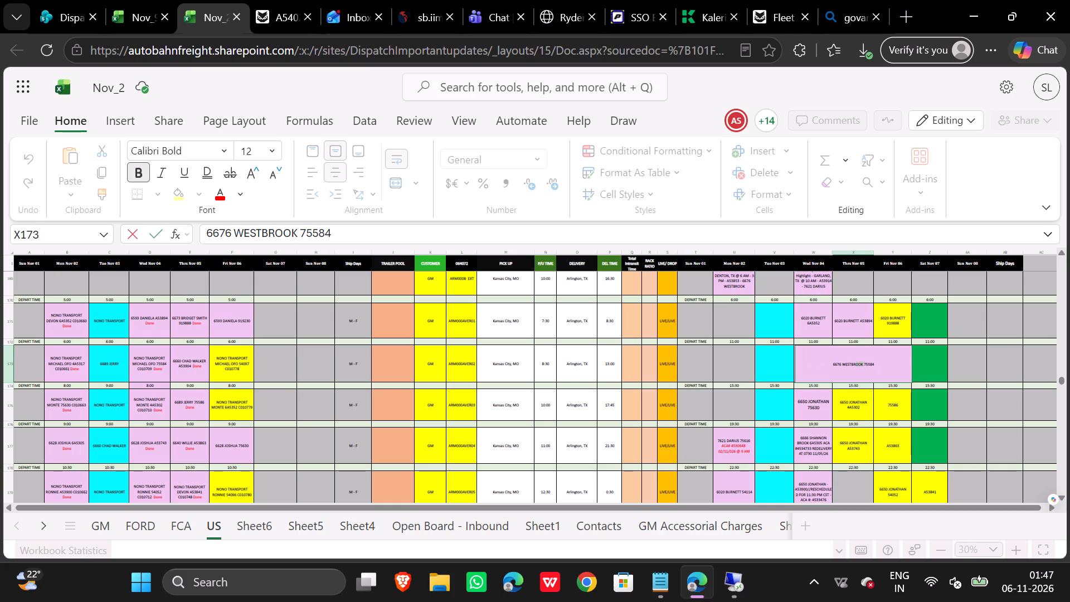
pyautogui.moveTo(854, 364); pyautogui.dragTo(826, 364)
pyautogui.hotkey('ctrl', 'c')
pyautogui.click(896, 428)
pyautogui.doubleClick(881, 368)
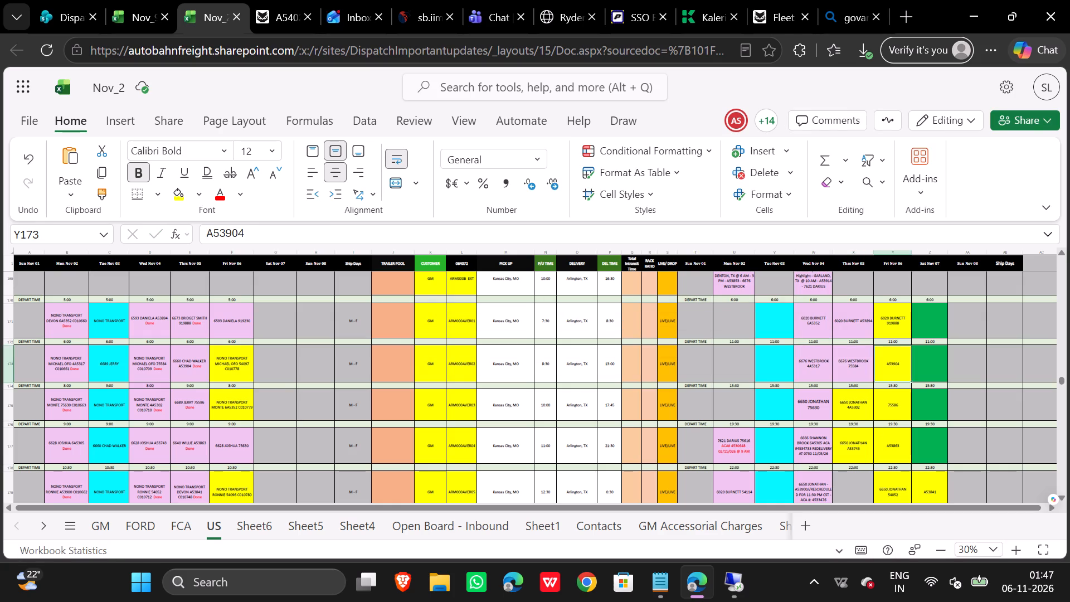
pyautogui.click(886, 364)
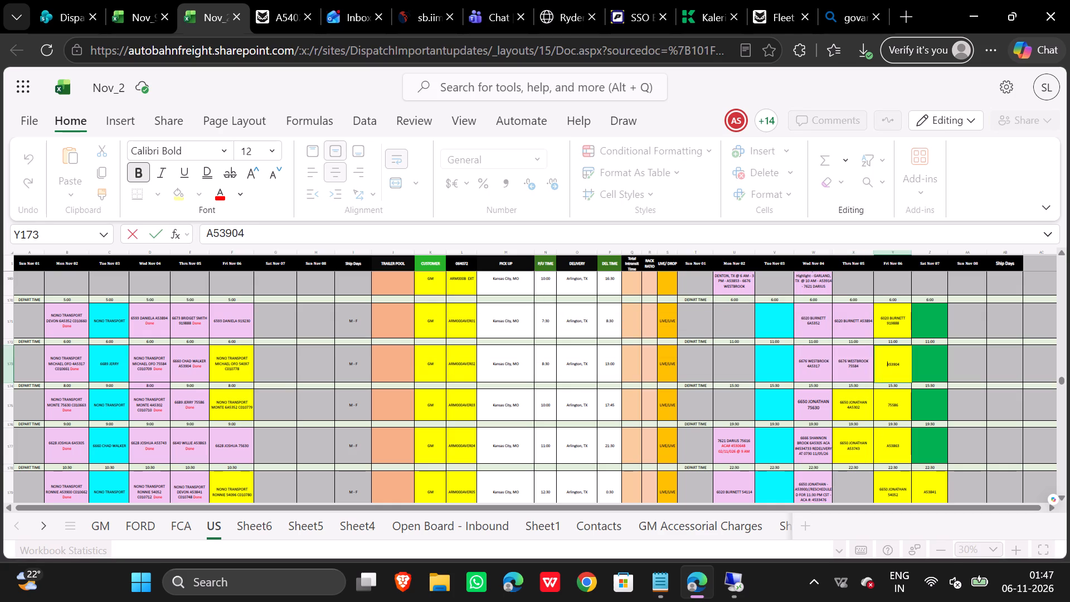
pyautogui.hotkey('ctrl', 'v')
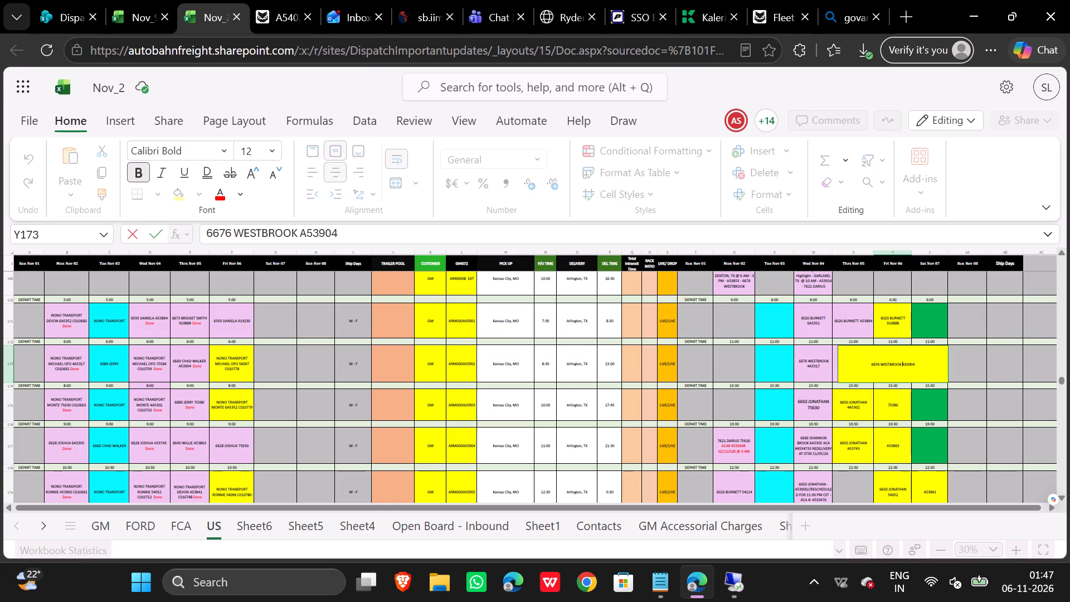
pyautogui.press('space')
pyautogui.click(896, 406)
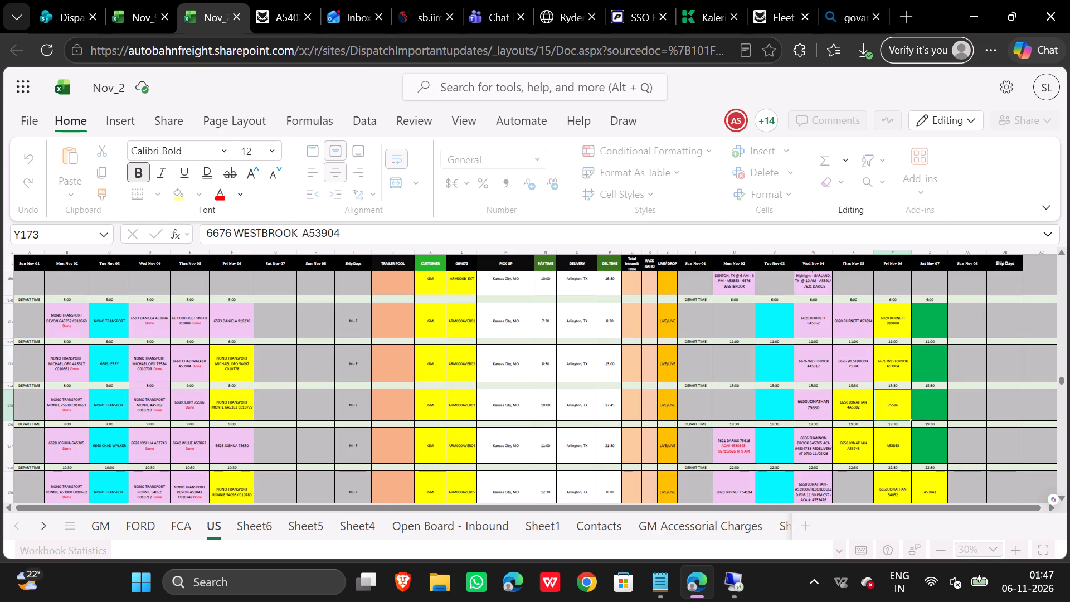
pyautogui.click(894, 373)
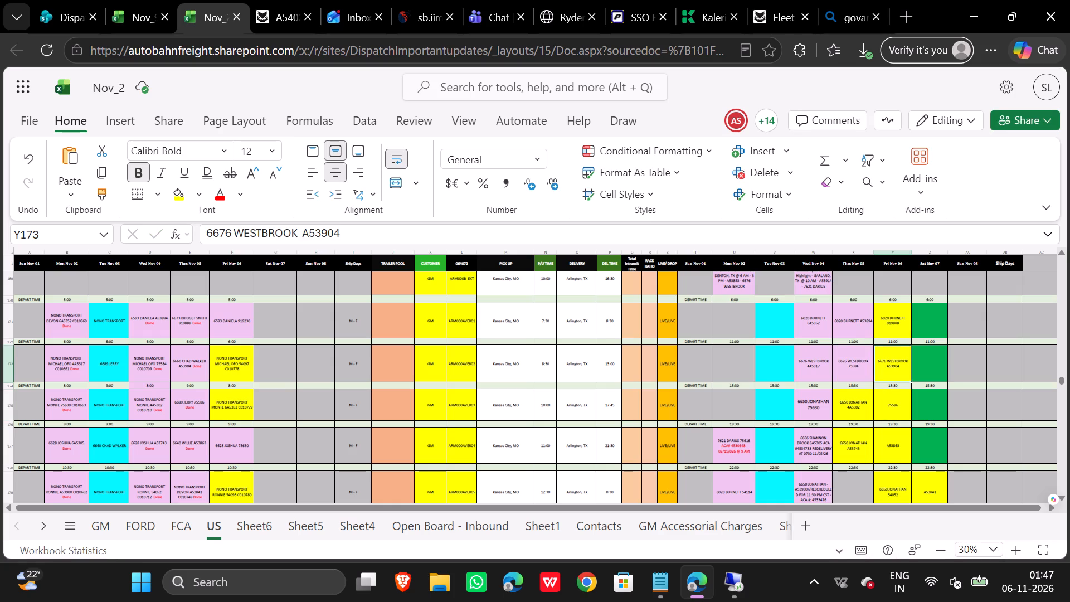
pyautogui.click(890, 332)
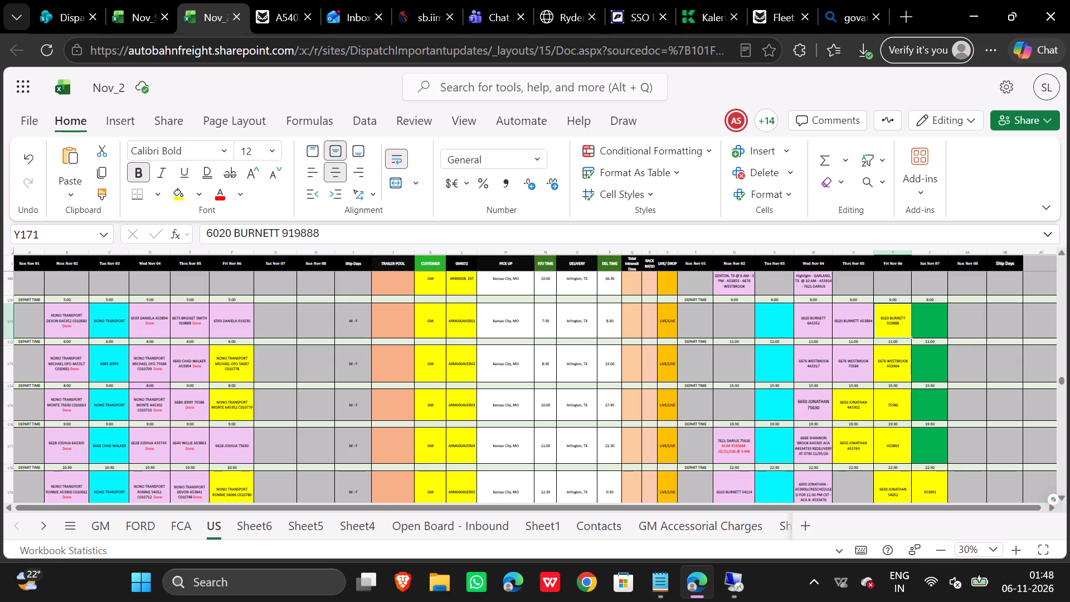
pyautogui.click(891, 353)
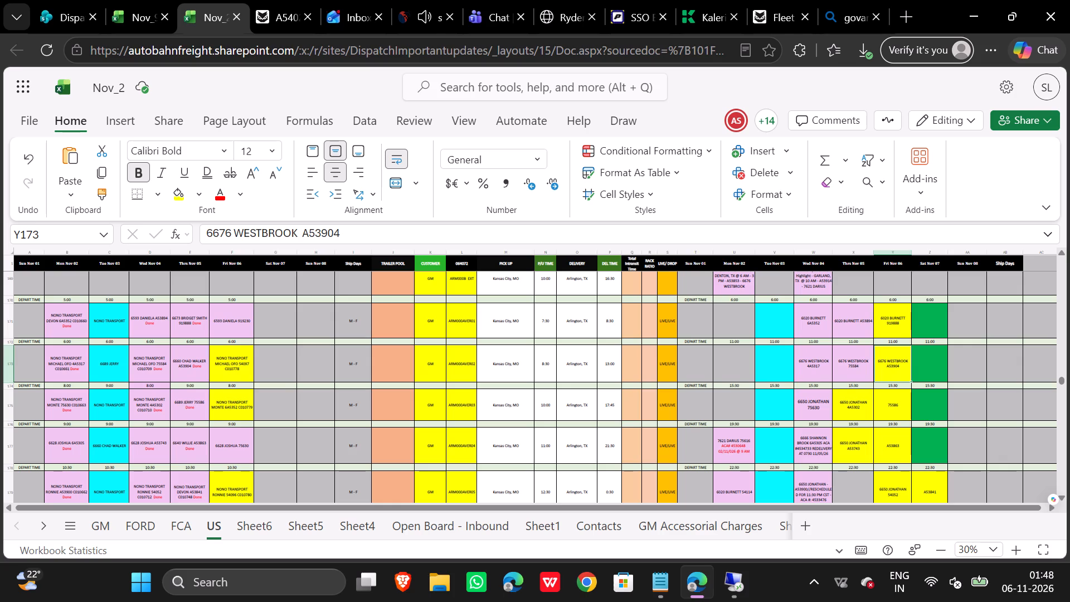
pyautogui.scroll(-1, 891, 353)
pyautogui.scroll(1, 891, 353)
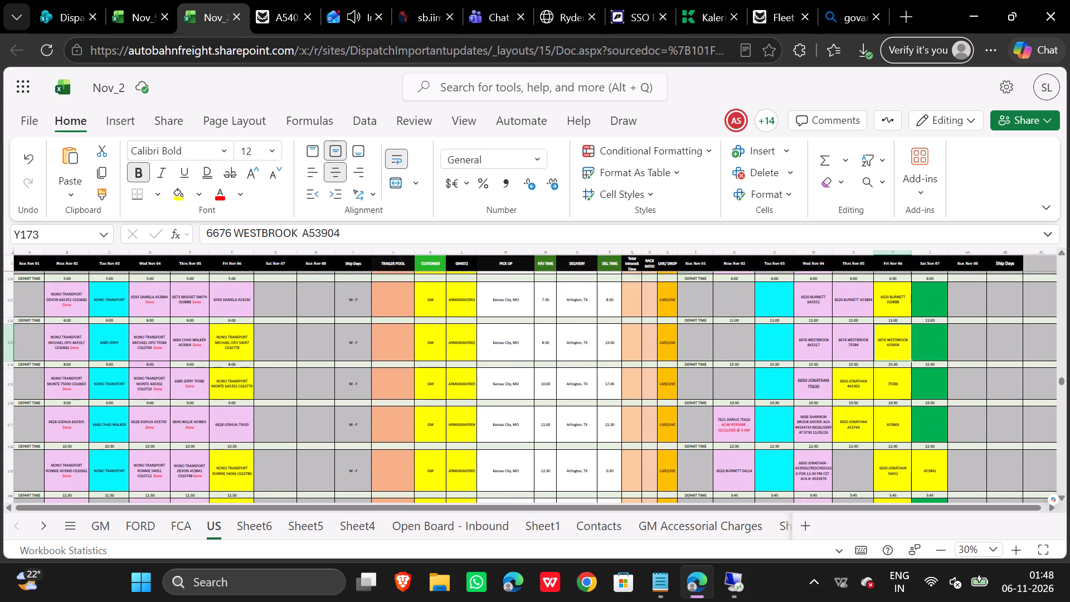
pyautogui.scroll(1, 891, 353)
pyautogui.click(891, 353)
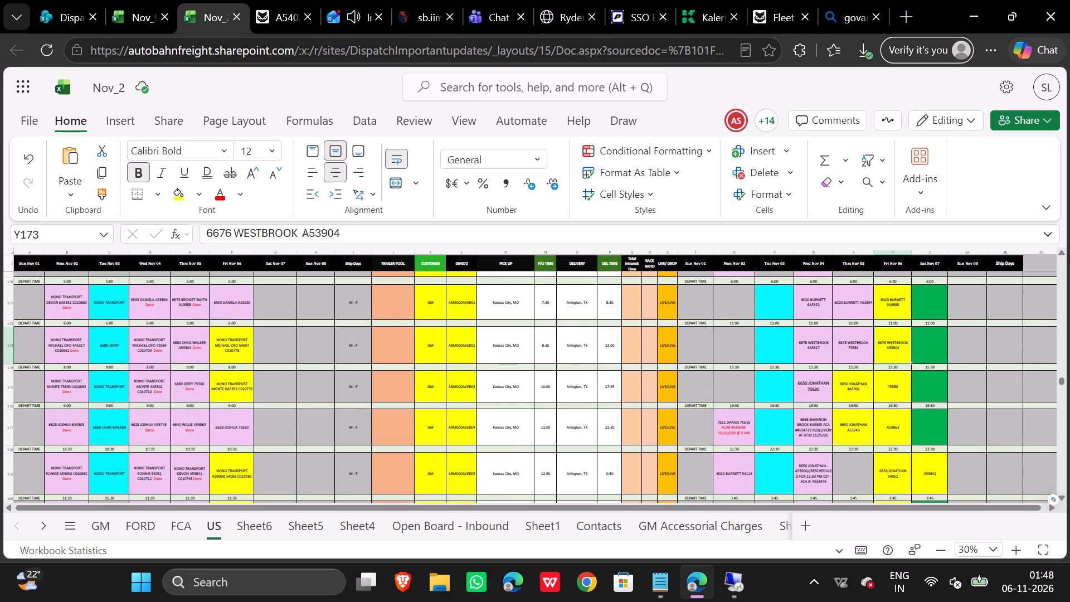
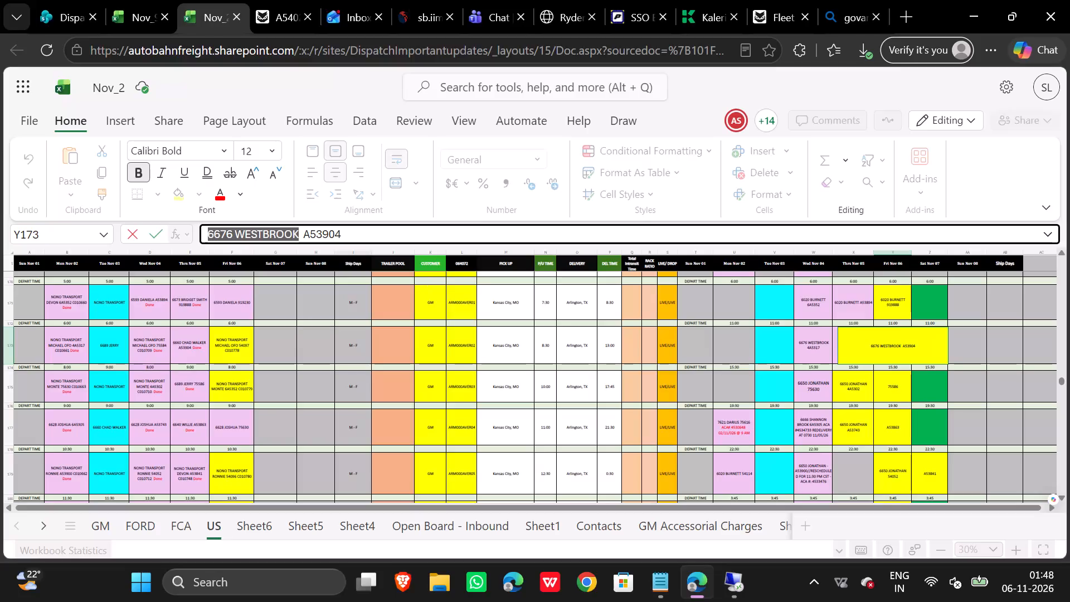
pyautogui.click(794, 397)
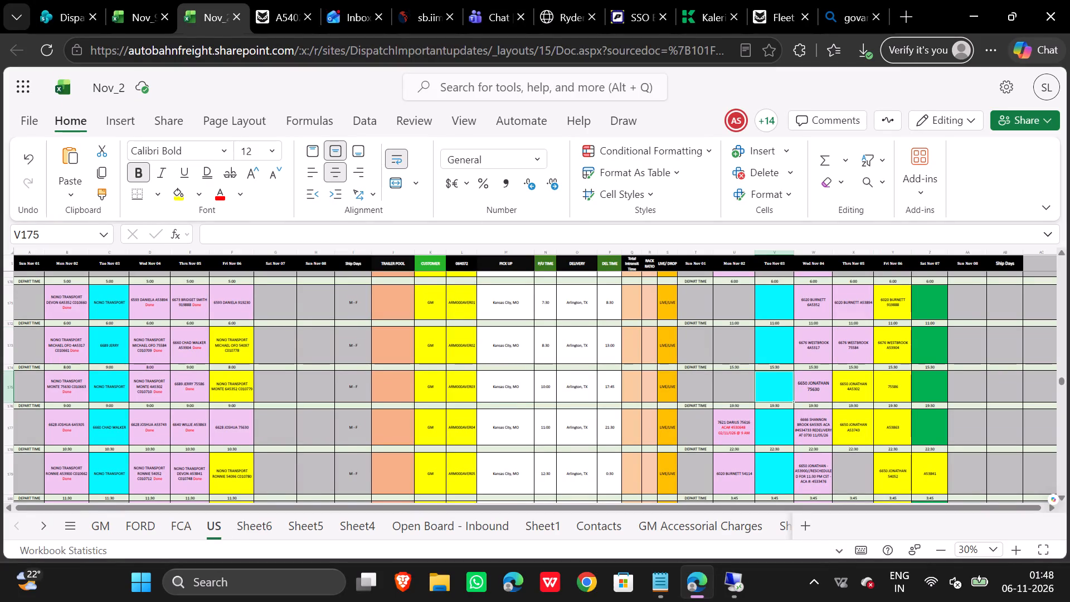
pyautogui.click(881, 308)
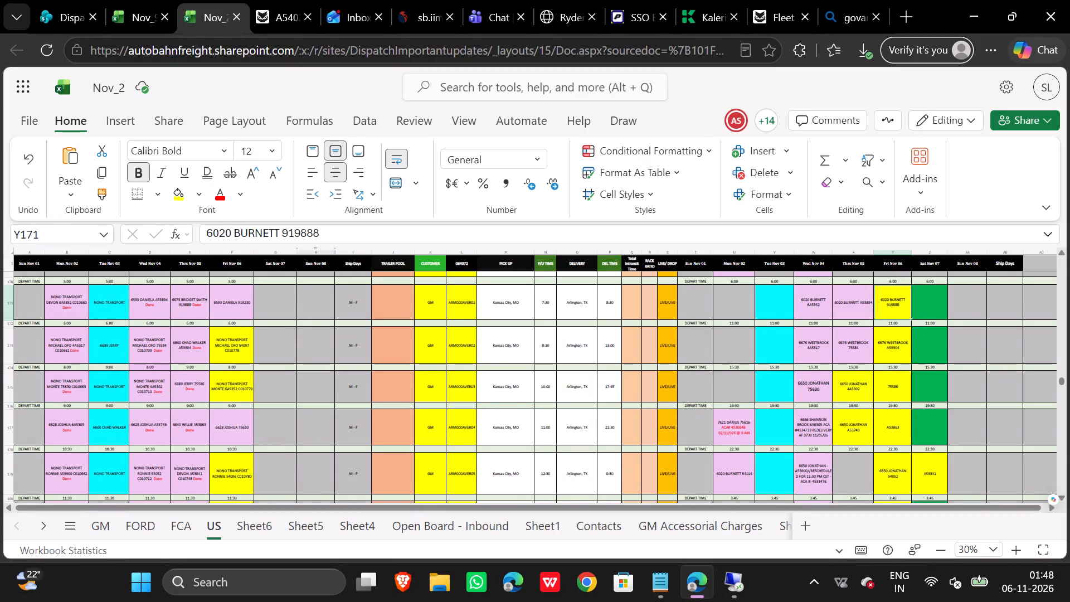
pyautogui.moveTo(280, 232); pyautogui.dragTo(210, 225)
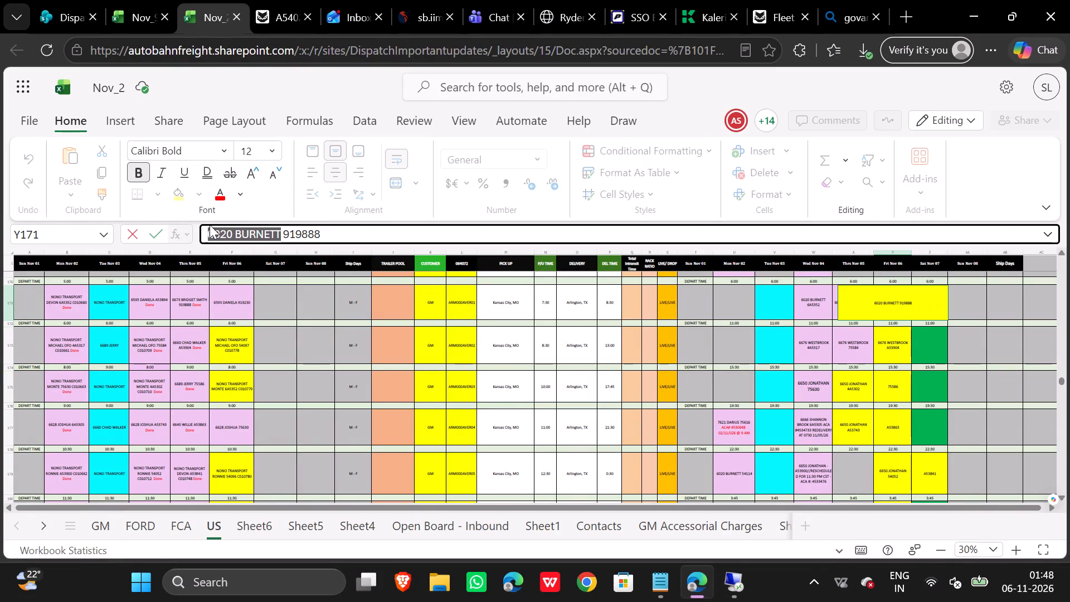
pyautogui.moveTo(210, 225); pyautogui.dragTo(208, 225)
pyautogui.hotkey('ctrl', 'v')
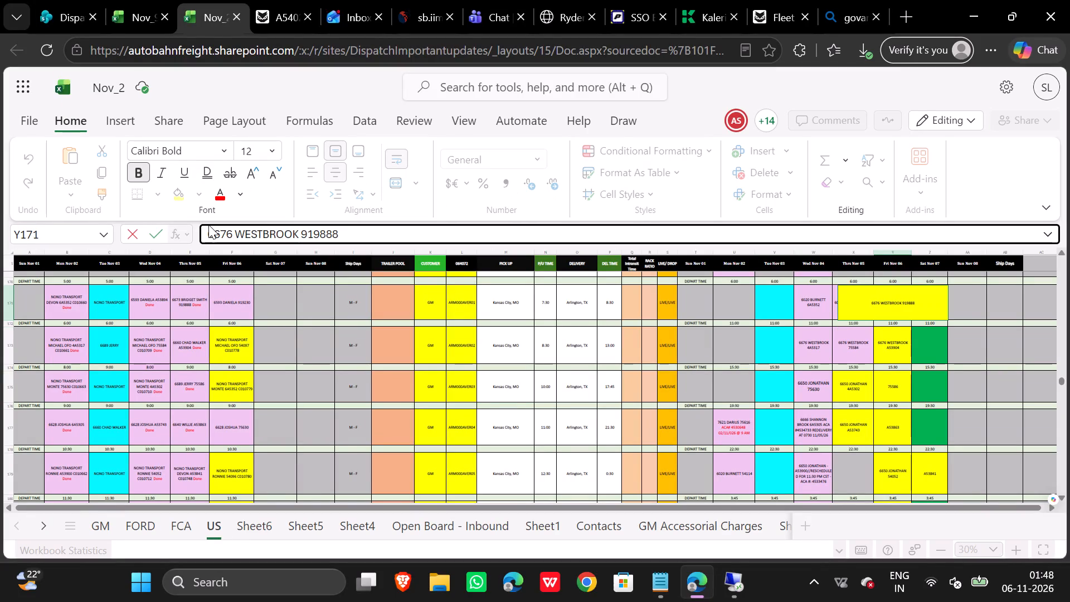
pyautogui.click(813, 361)
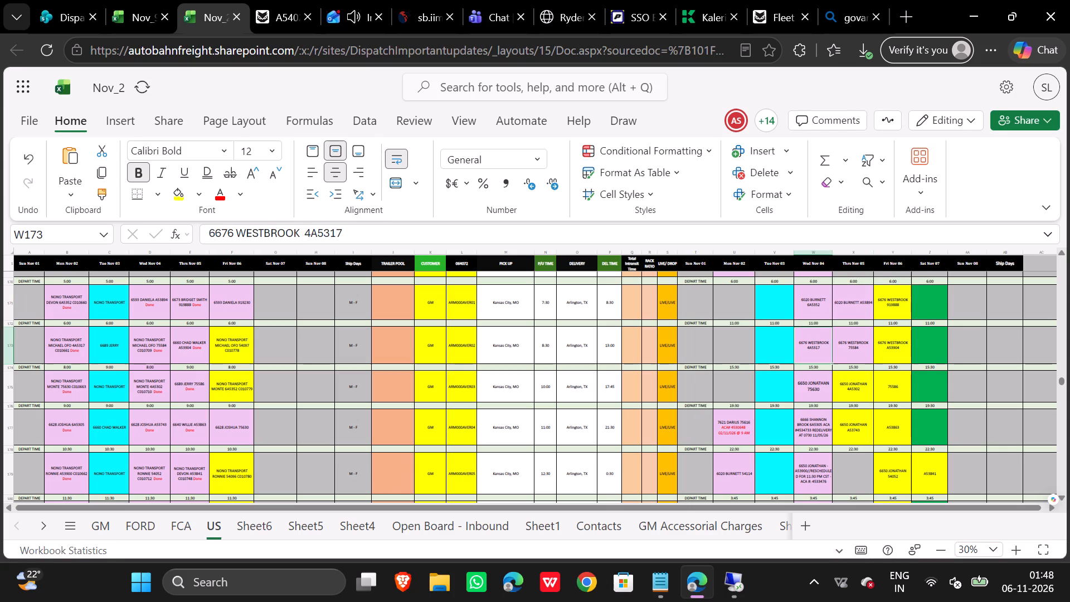
pyautogui.click(888, 343)
pyautogui.click(893, 388)
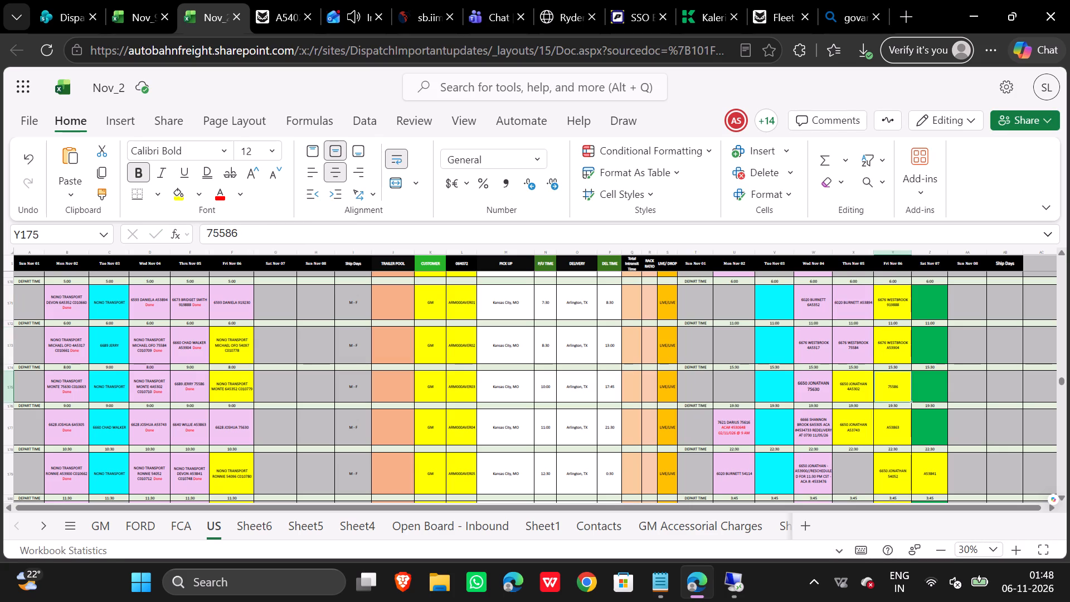
pyautogui.click(862, 387)
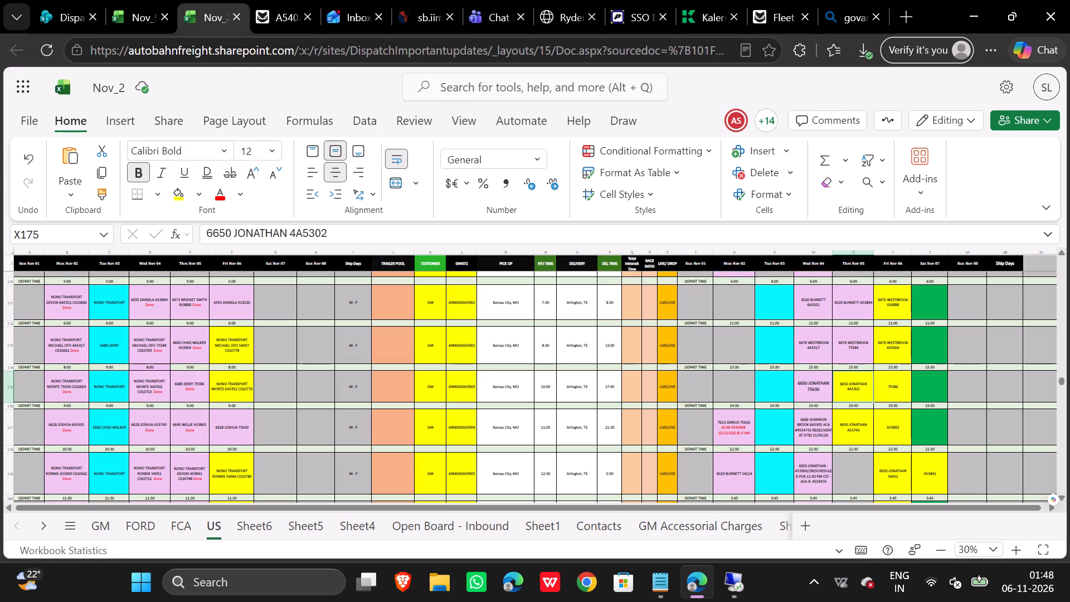
pyautogui.click(859, 379)
pyautogui.doubleClick(892, 391)
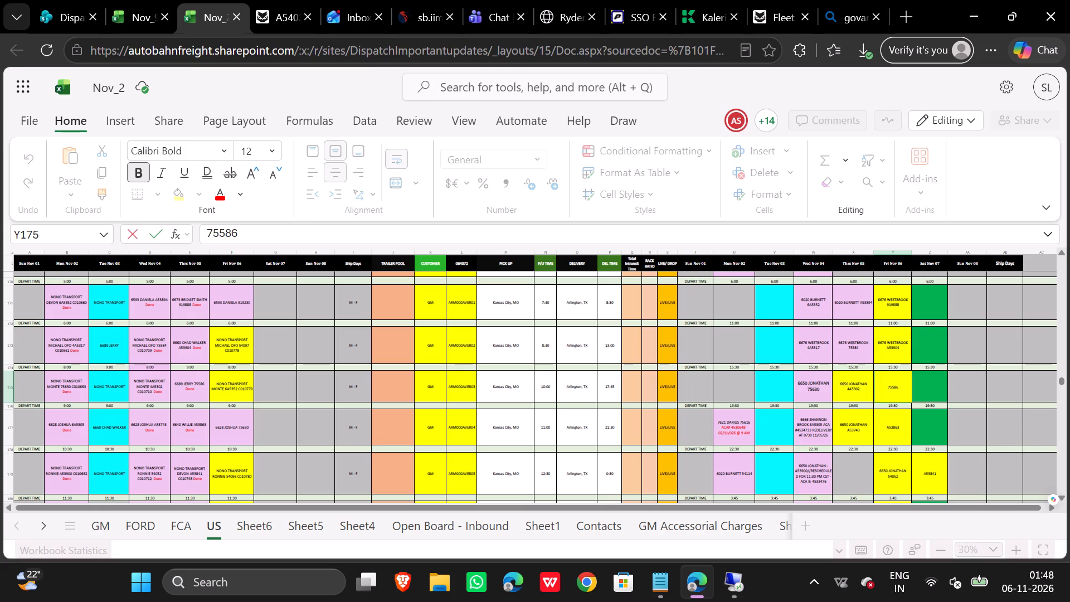
pyautogui.click(887, 385)
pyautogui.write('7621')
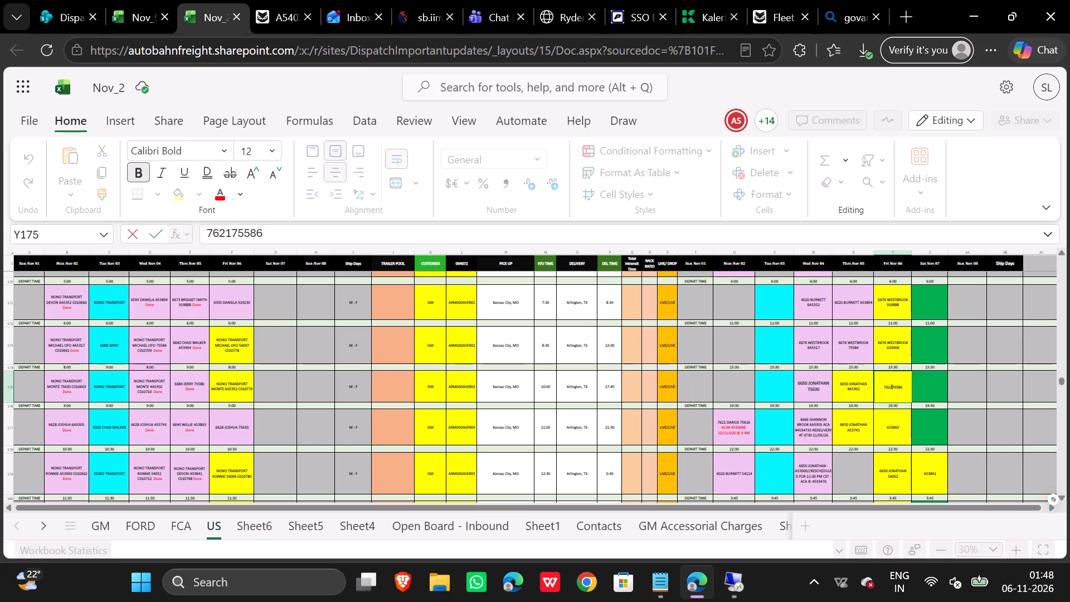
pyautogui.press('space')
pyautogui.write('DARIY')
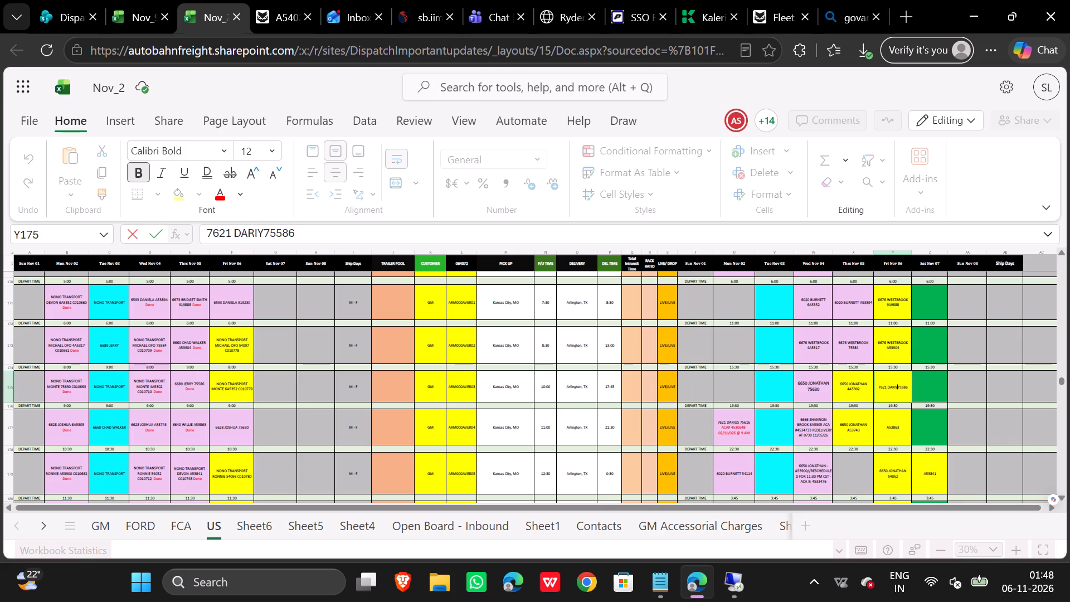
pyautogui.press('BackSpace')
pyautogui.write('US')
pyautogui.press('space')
pyautogui.click(916, 422)
pyautogui.click(893, 396)
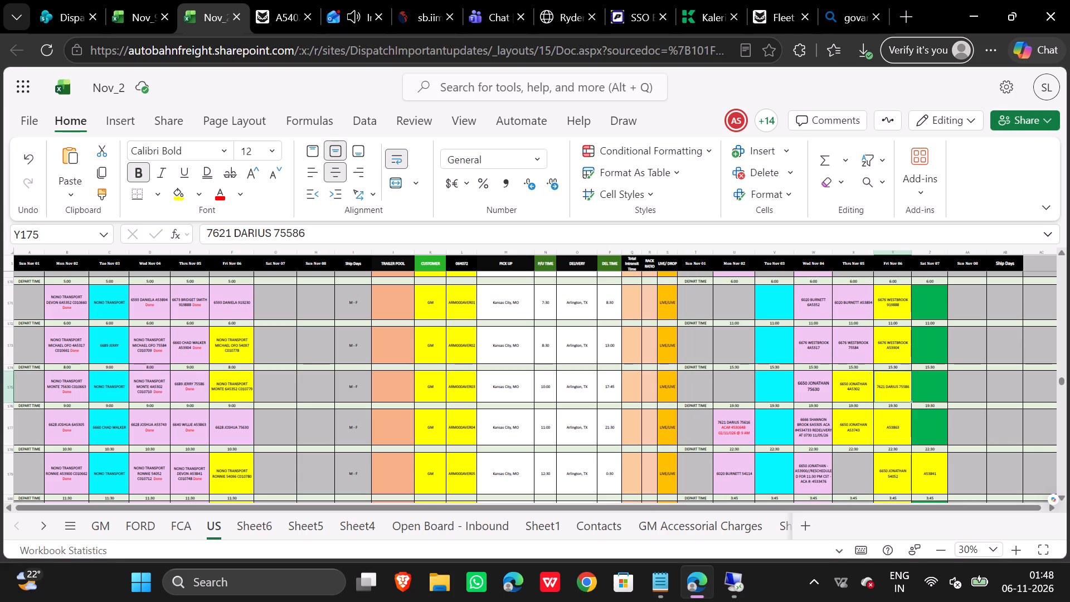
# Copy "6650 JONATHAN" from cell X177 and insert it before trailer A53863 in cell Y177 under Fri Nov 06.
pyautogui.click(891, 414)
pyautogui.click(858, 424)
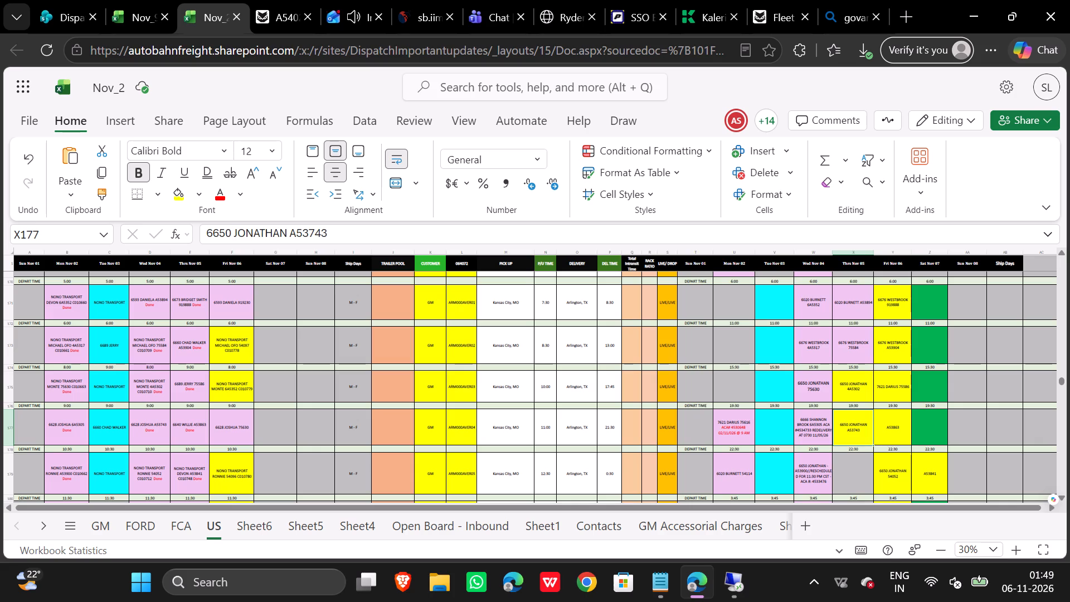
pyautogui.moveTo(289, 227); pyautogui.dragTo(289, 233)
pyautogui.click(289, 233)
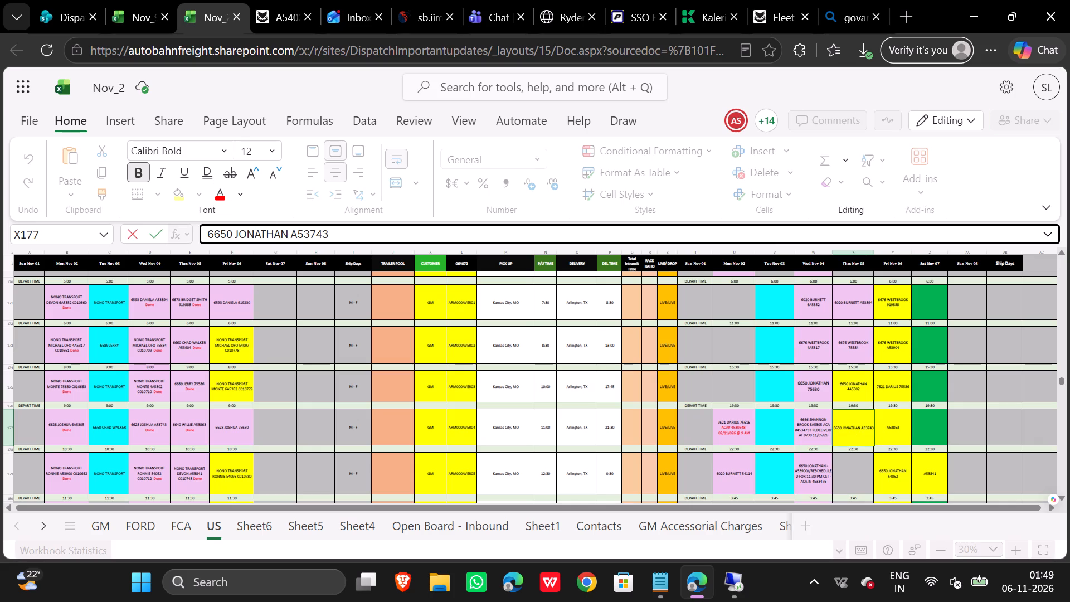
pyautogui.moveTo(289, 233); pyautogui.dragTo(210, 234)
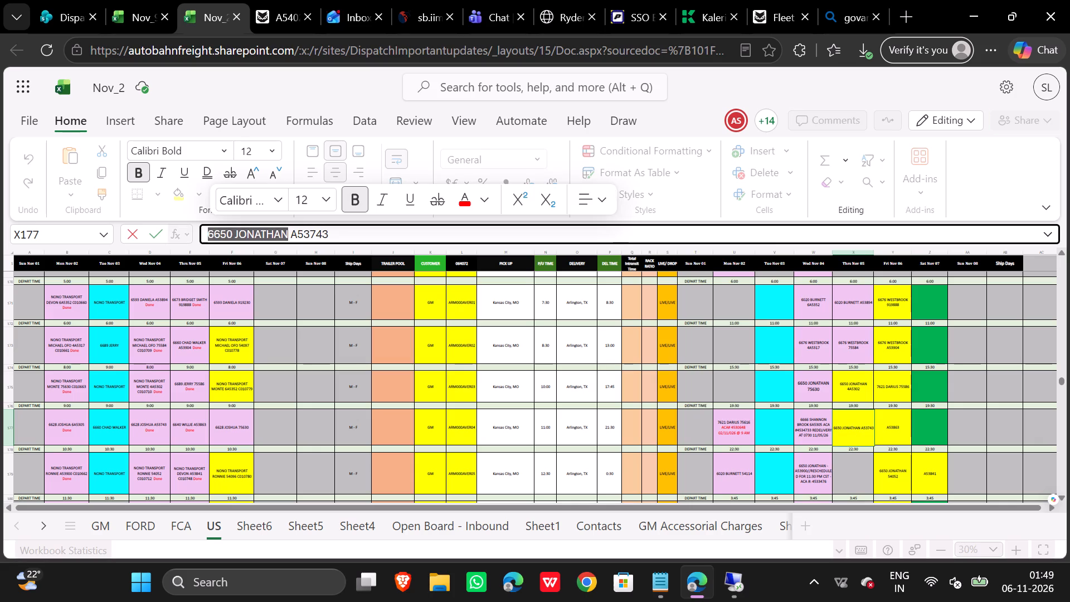
pyautogui.hotkey('ctrl', 'c')
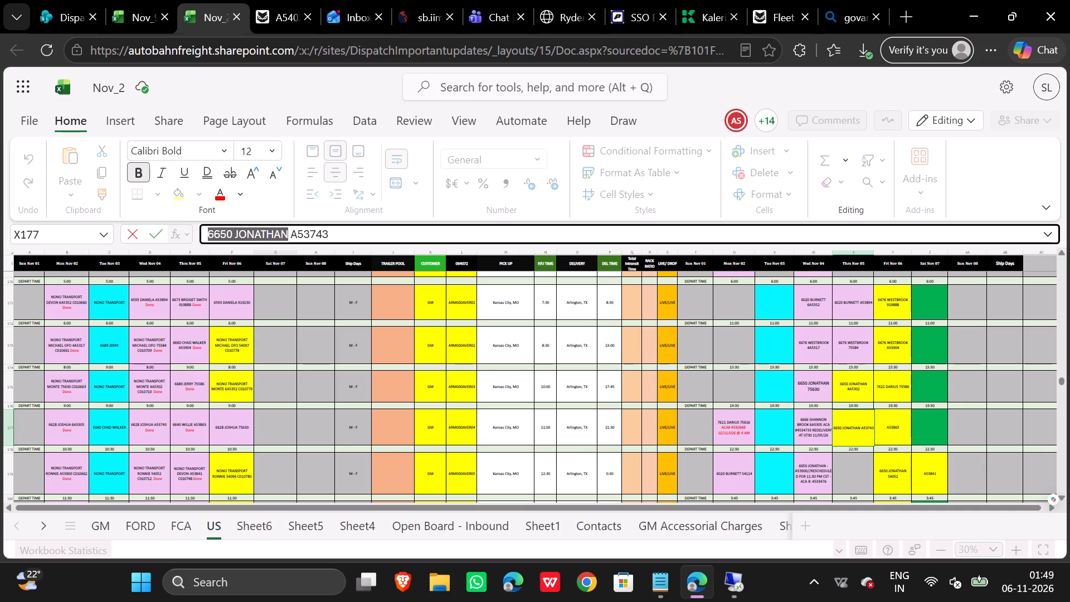
pyautogui.doubleClick(888, 420)
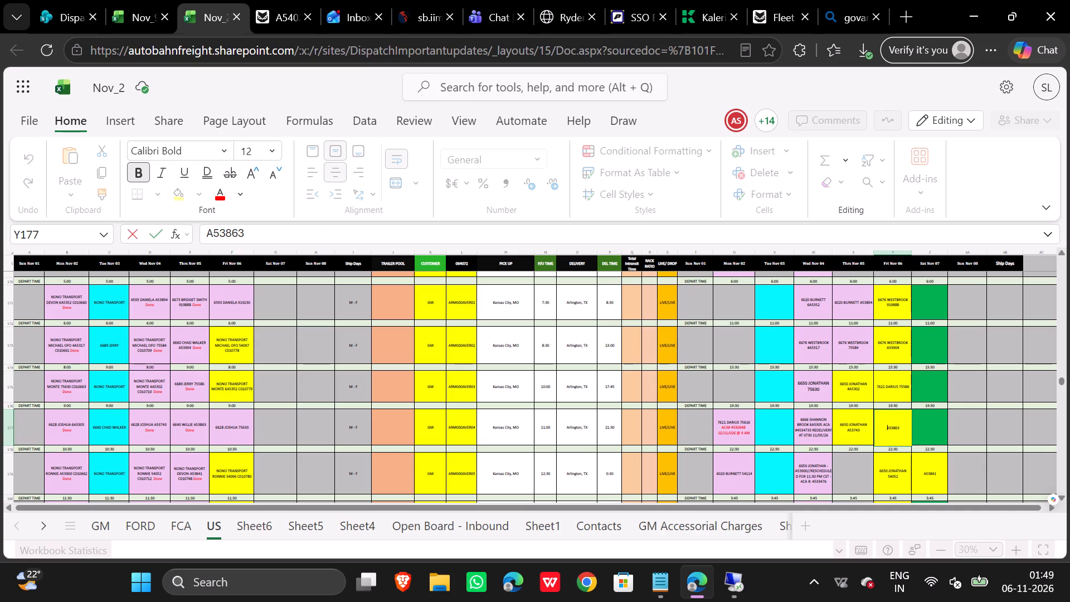
pyautogui.click(885, 426)
pyautogui.click(885, 426)
pyautogui.hotkey('ctrl', 'v')
pyautogui.press('space')
pyautogui.click(951, 437)
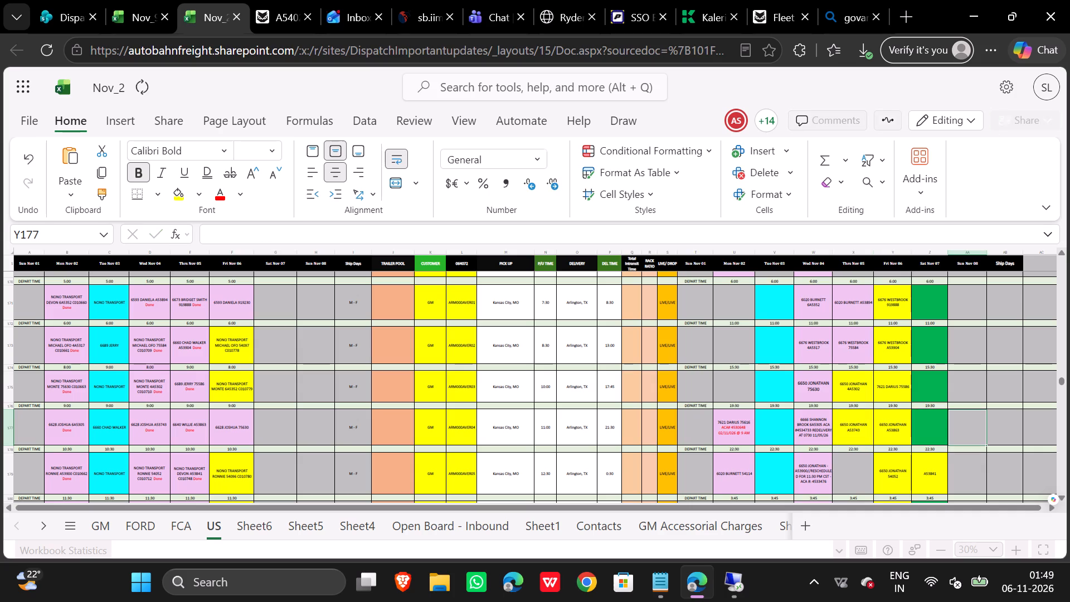
pyautogui.doubleClick(925, 472)
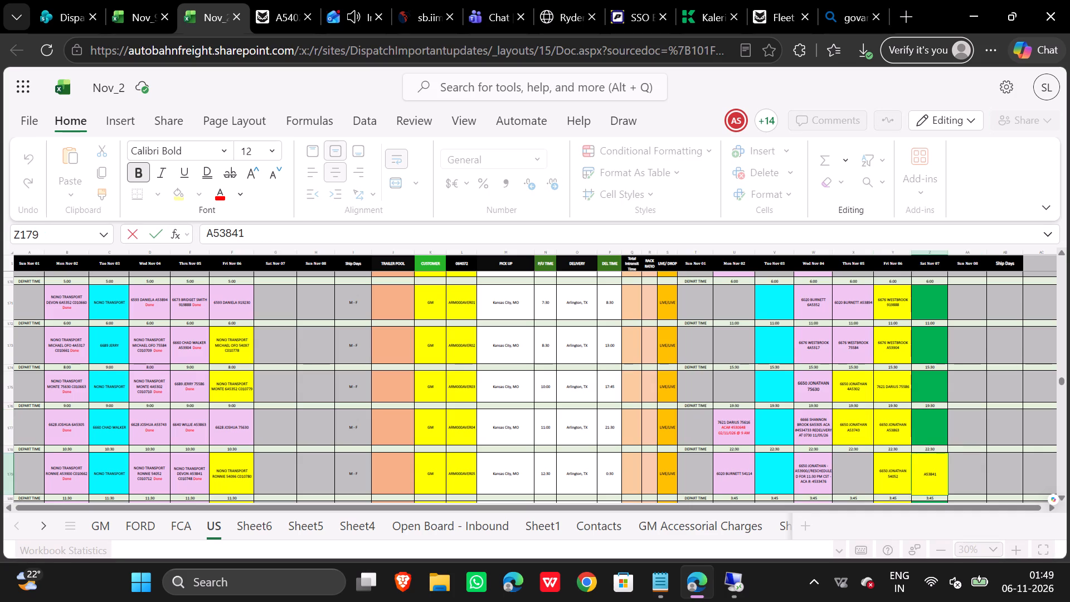
pyautogui.click(922, 474)
pyautogui.hotkey('ctrl', 'v')
pyautogui.press('space')
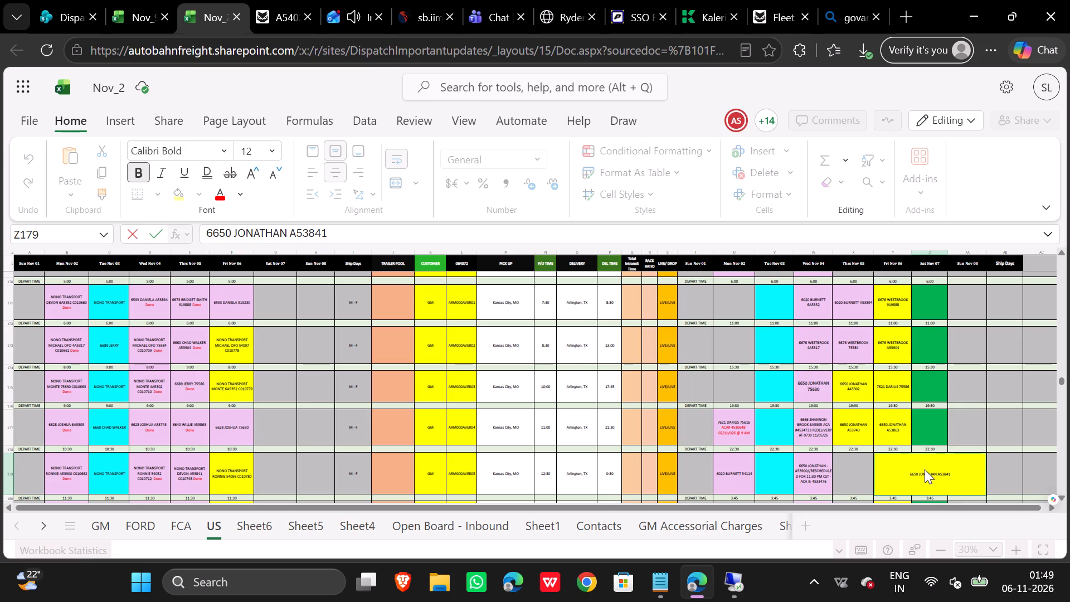
pyautogui.click(951, 400)
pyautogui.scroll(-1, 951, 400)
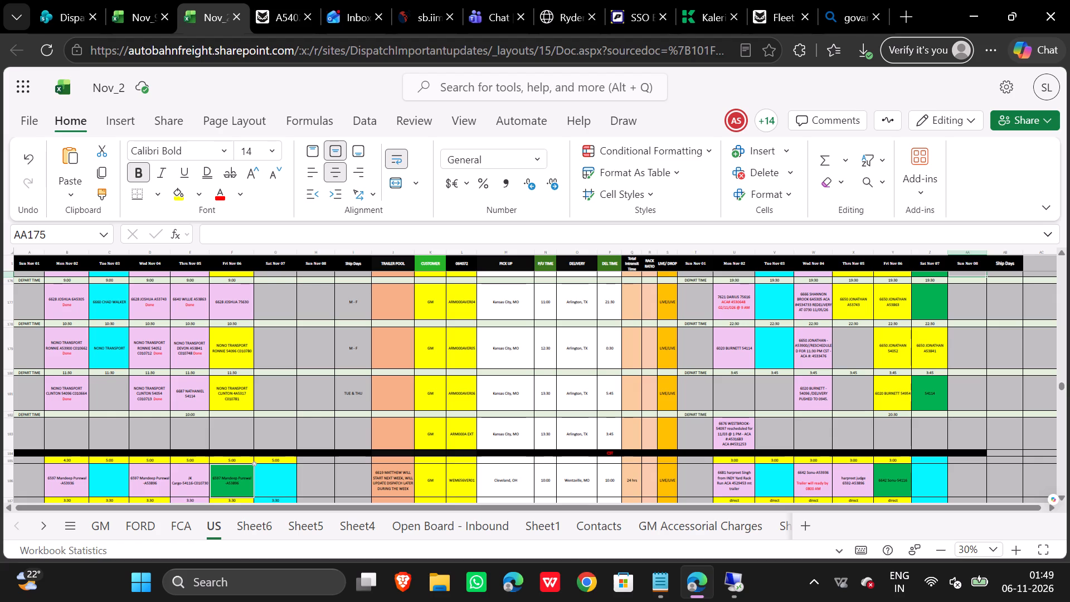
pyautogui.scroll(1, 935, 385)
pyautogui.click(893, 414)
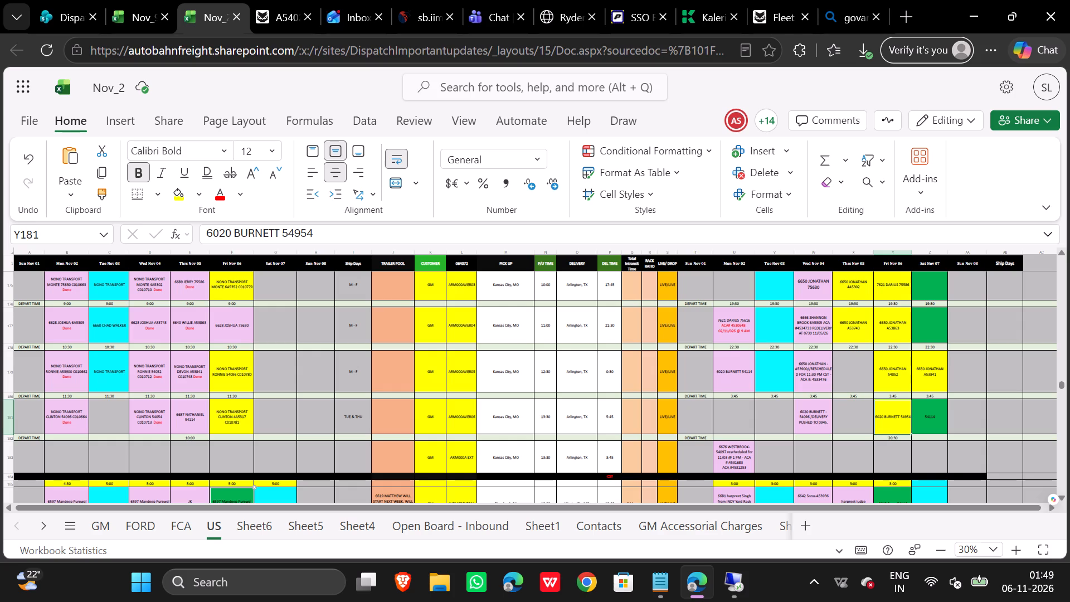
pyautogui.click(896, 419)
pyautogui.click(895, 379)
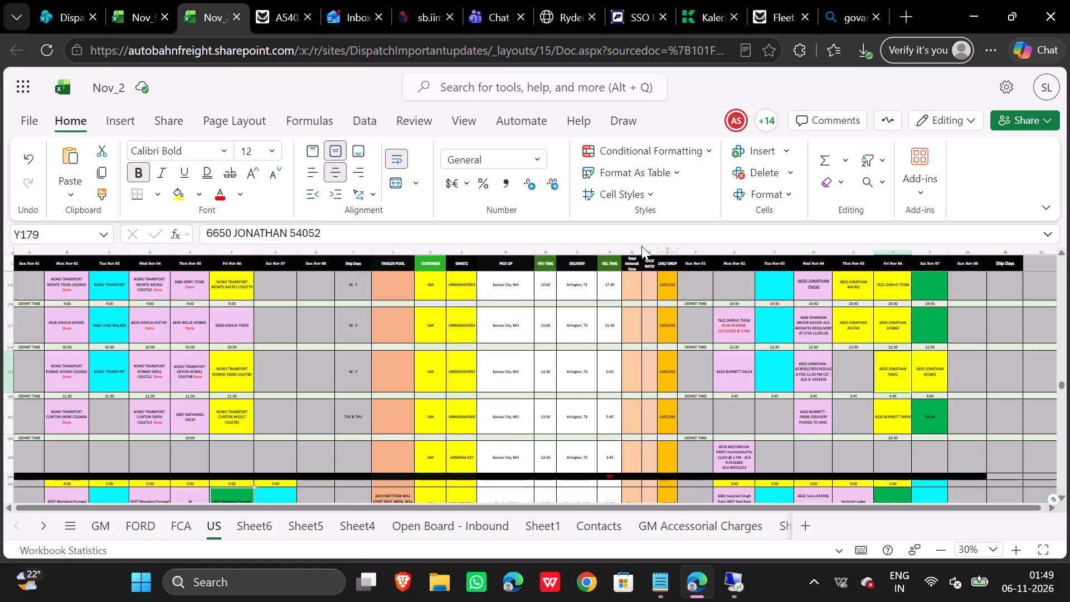
# Switch to the iimswiss texting site and review the selected contact's full message history, concentrating on the latest trailer messages.
pyautogui.click(428, 14)
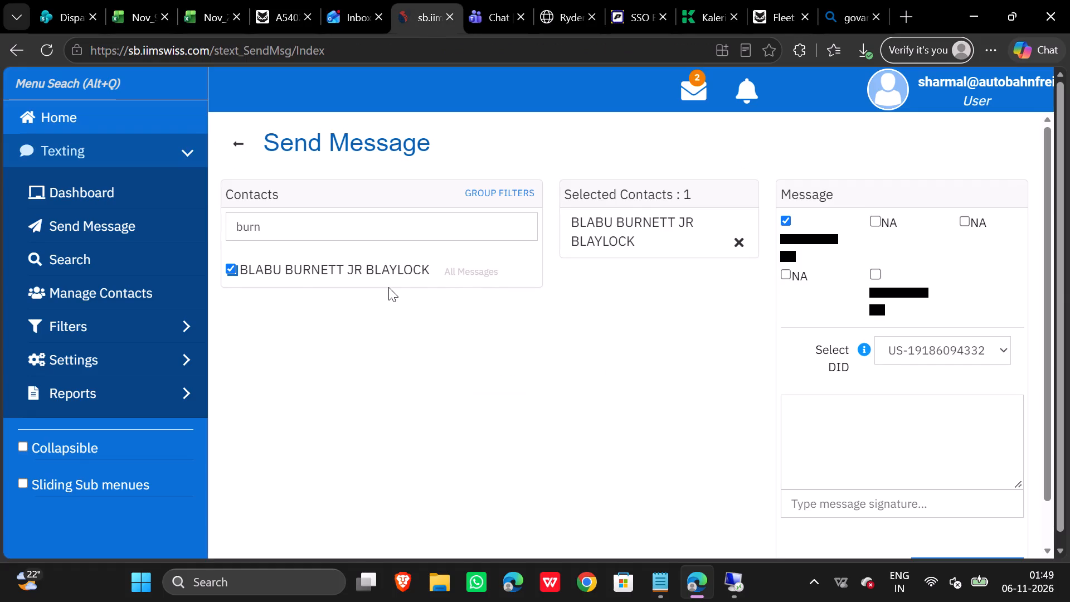
pyautogui.click(463, 273)
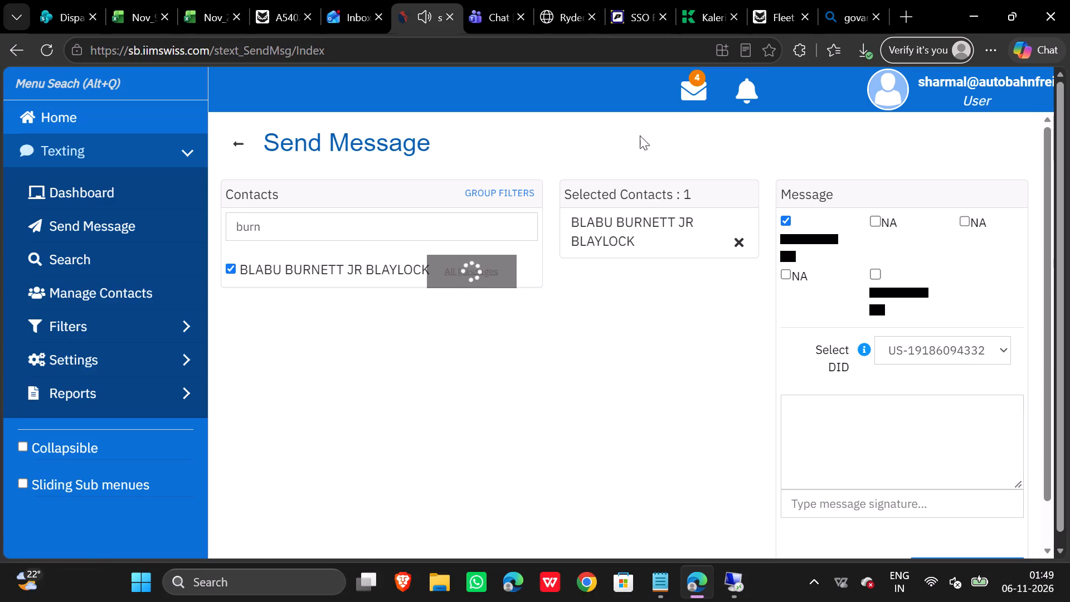
pyautogui.click(692, 89)
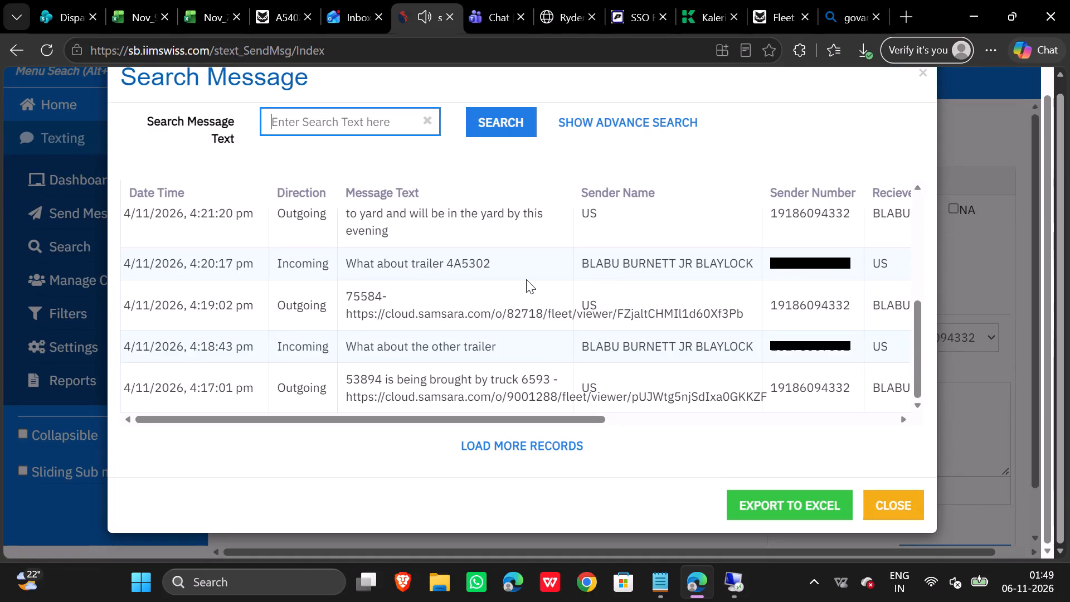
pyautogui.scroll(3, 526, 279)
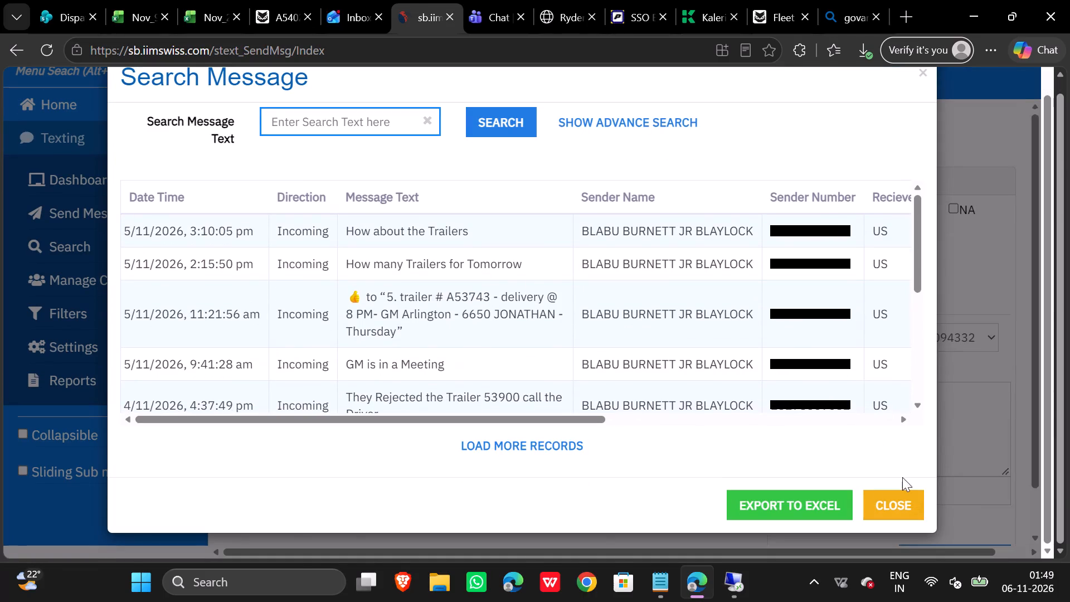
pyautogui.scroll(-2, 474, 310)
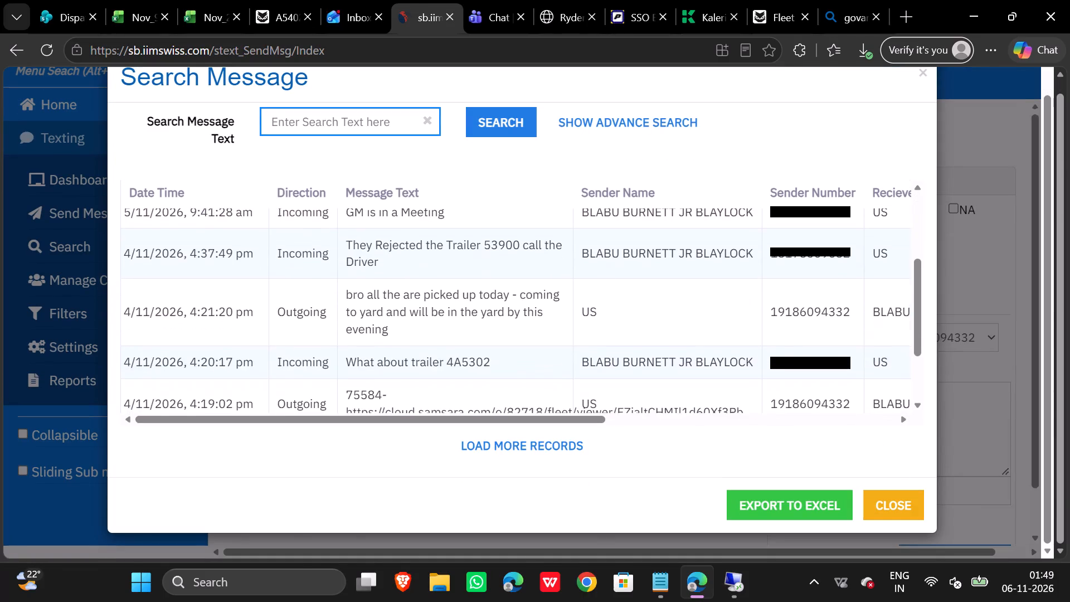
pyautogui.scroll(2, 474, 310)
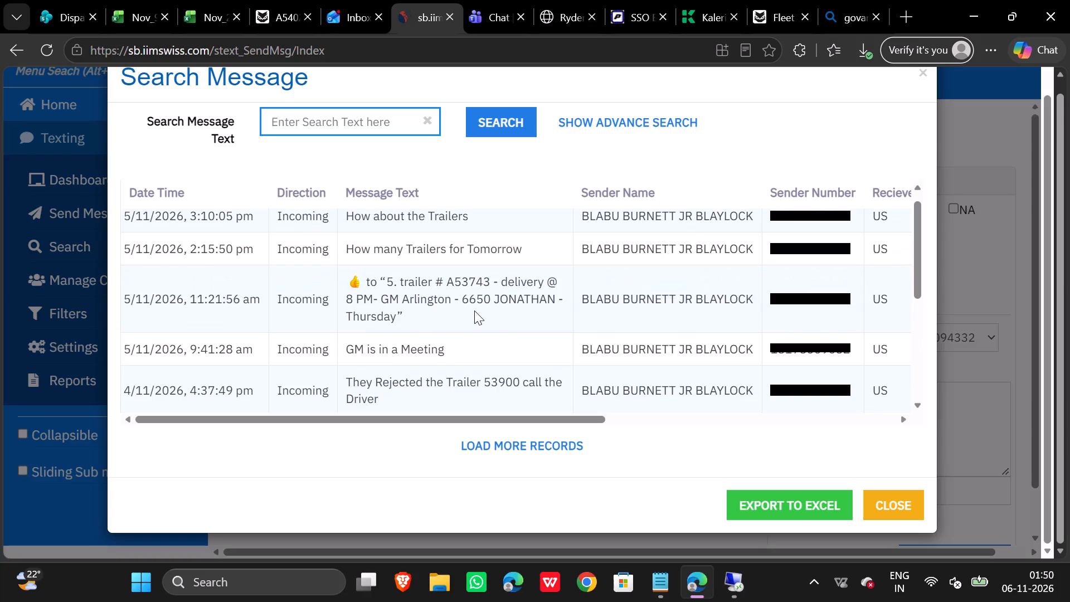
pyautogui.scroll(-1, 474, 310)
pyautogui.scroll(1, 474, 310)
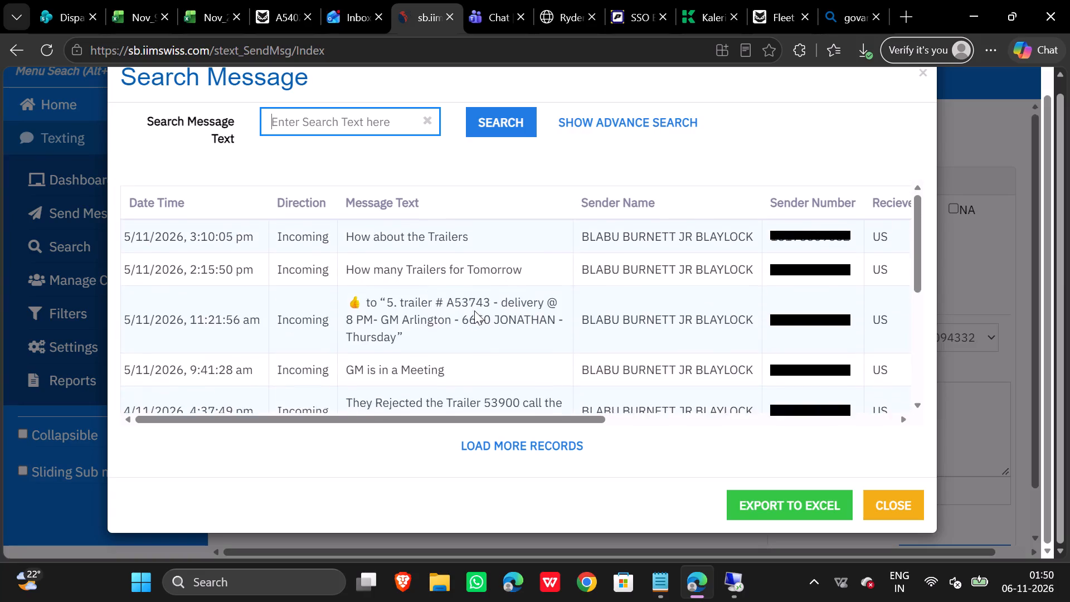
# Review the contact's message history and load more records to read the numbered Thursday delivery messages sent on 4/11/2026.
pyautogui.scroll(-4, 474, 310)
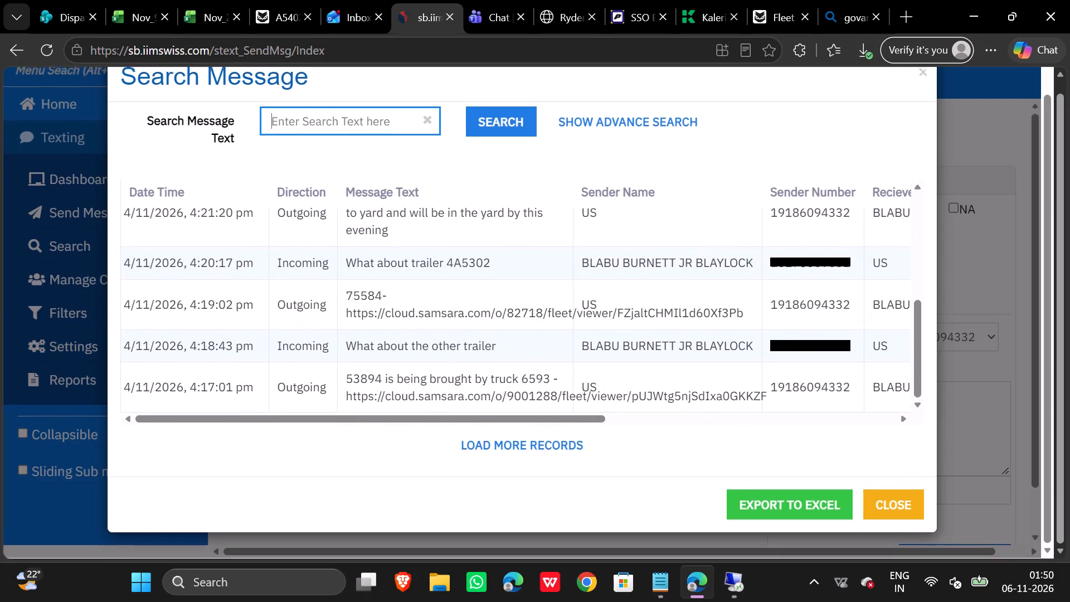
pyautogui.scroll(2, 474, 310)
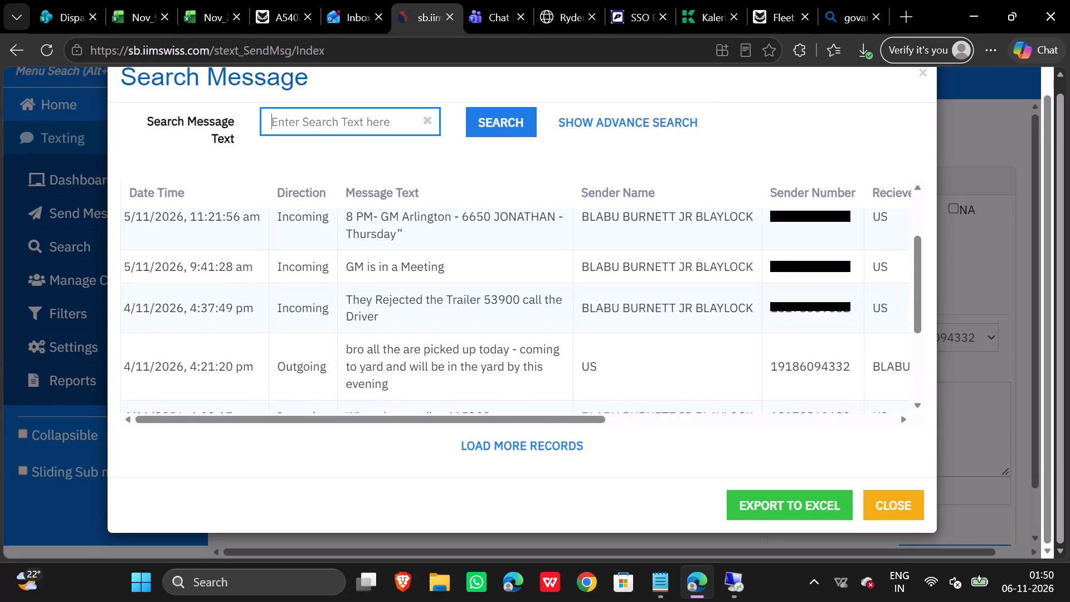
pyautogui.scroll(3, 474, 310)
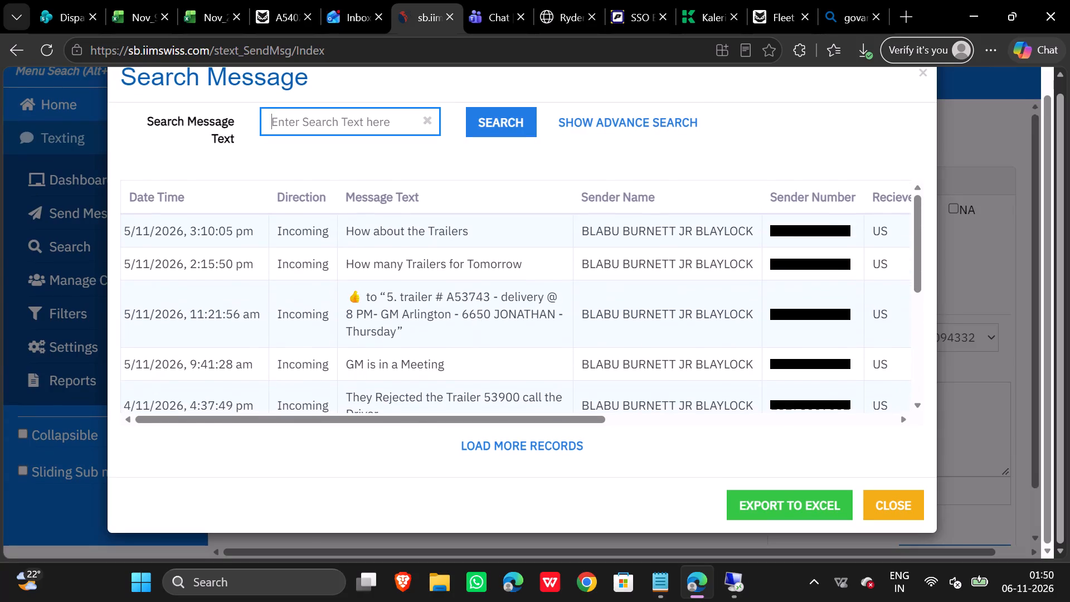
pyautogui.click(510, 449)
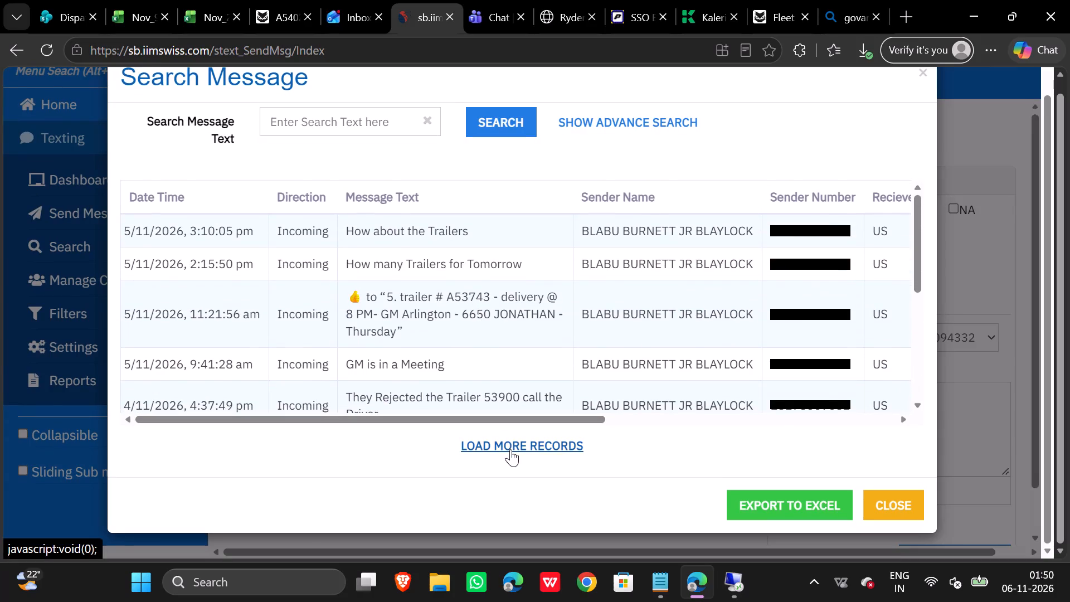
pyautogui.scroll(-2, 475, 344)
pyautogui.scroll(1, 475, 344)
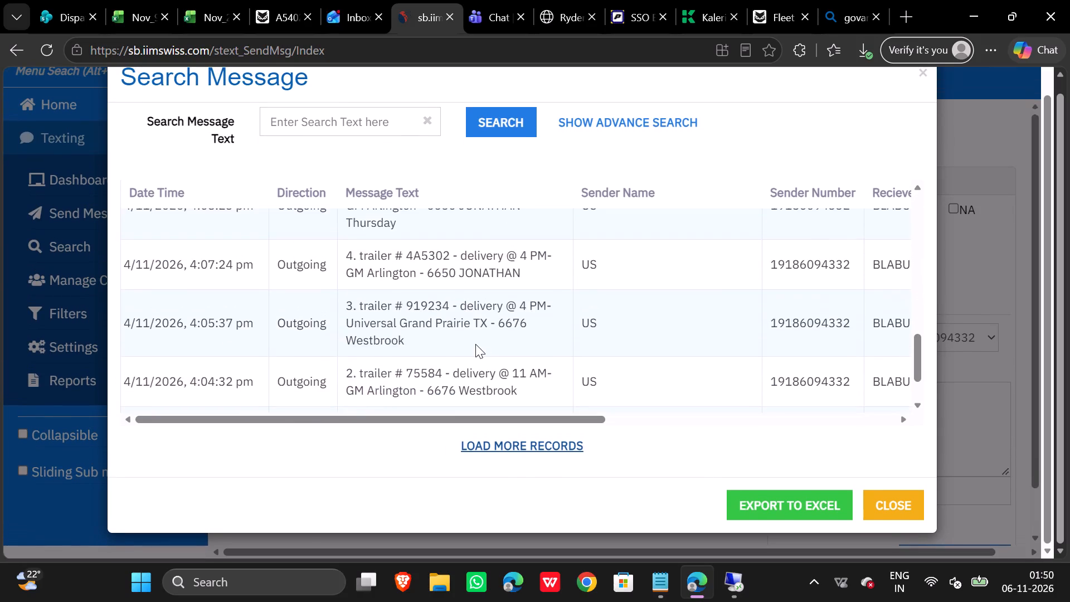
pyautogui.scroll(-2, 475, 344)
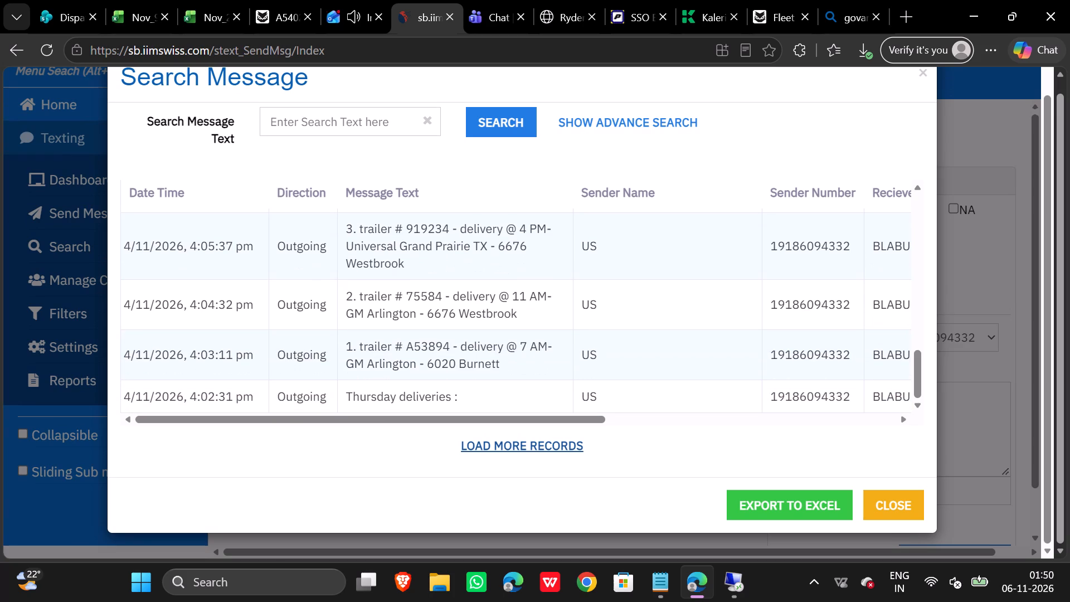
# Copy the outgoing message text "1. trailer # A53894 - delivery @ 7 AM- GM Arlington - 6020 Burnett".
pyautogui.moveTo(516, 316); pyautogui.dragTo(473, 310)
pyautogui.click(503, 356)
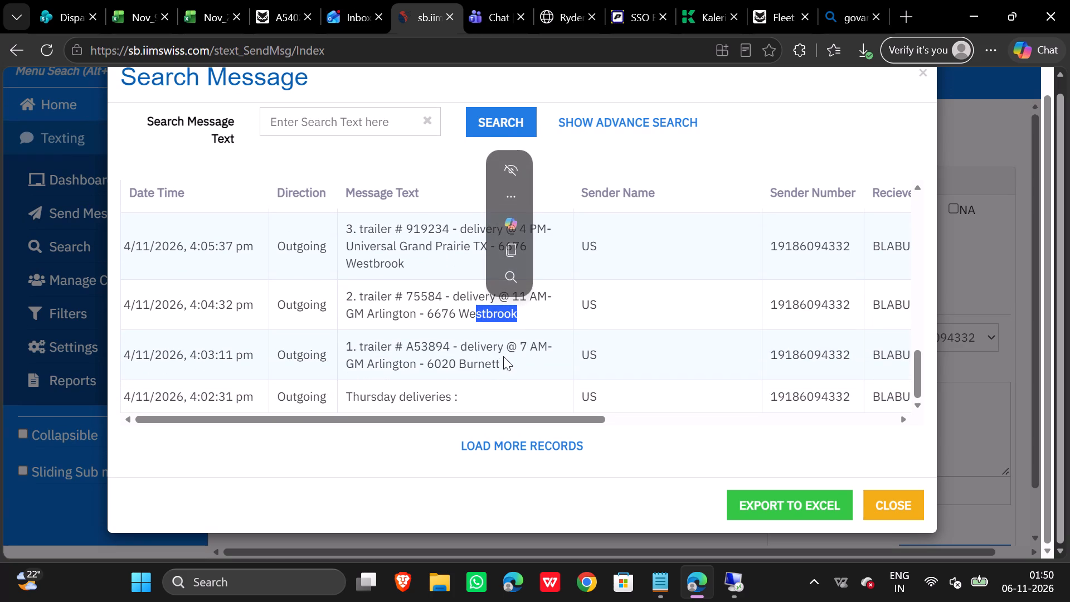
pyautogui.moveTo(503, 363); pyautogui.dragTo(343, 349)
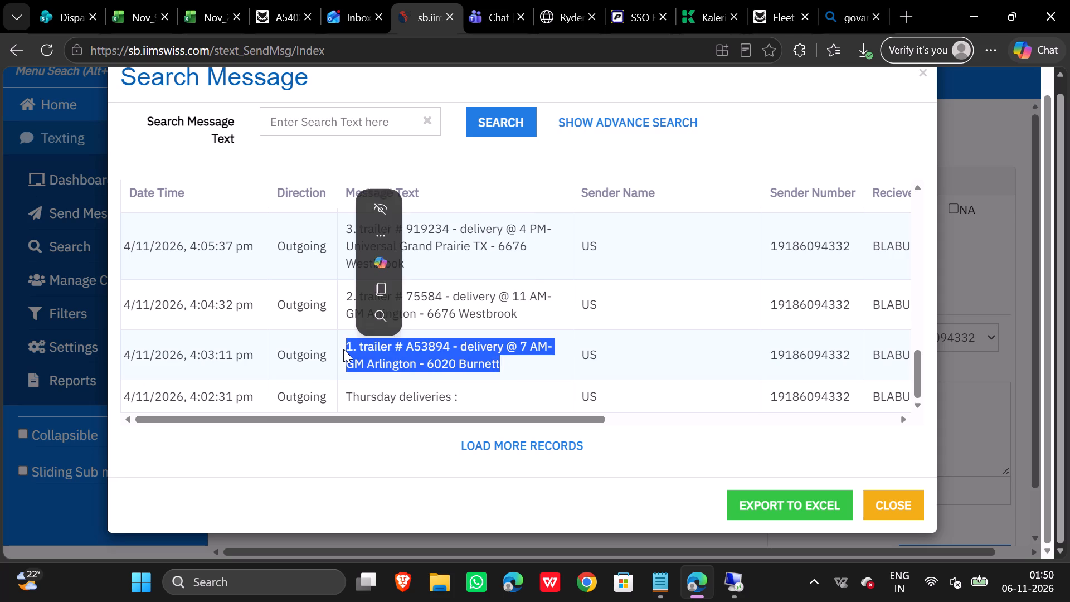
pyautogui.hotkey('ctrl', 'c')
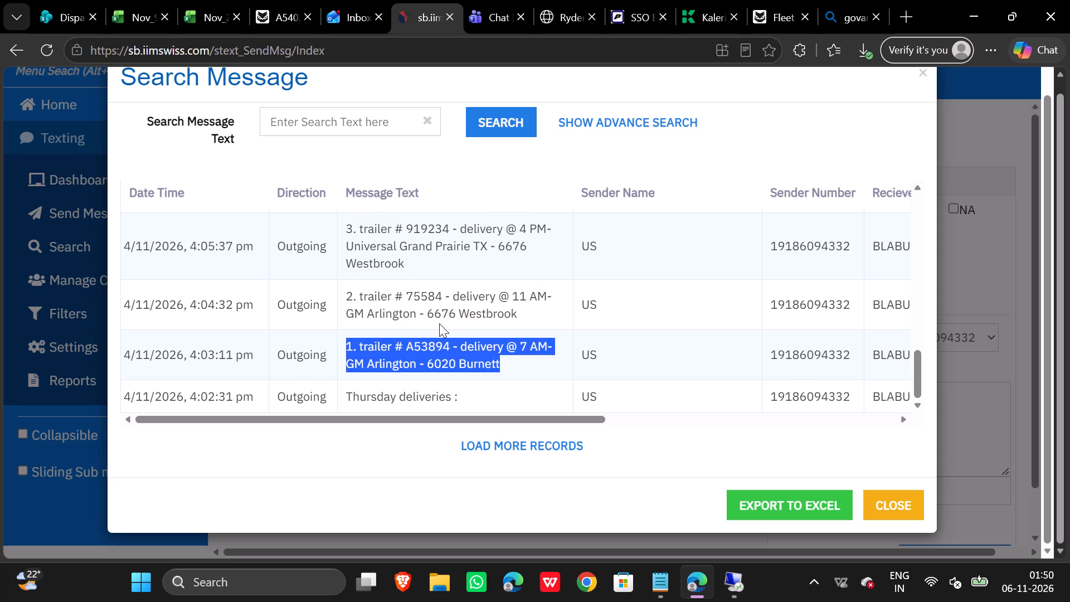
# Read the remaining numbered Thursday delivery messages, checking each one's trailer number, delivery time, location and driver.
pyautogui.scroll(2, 439, 323)
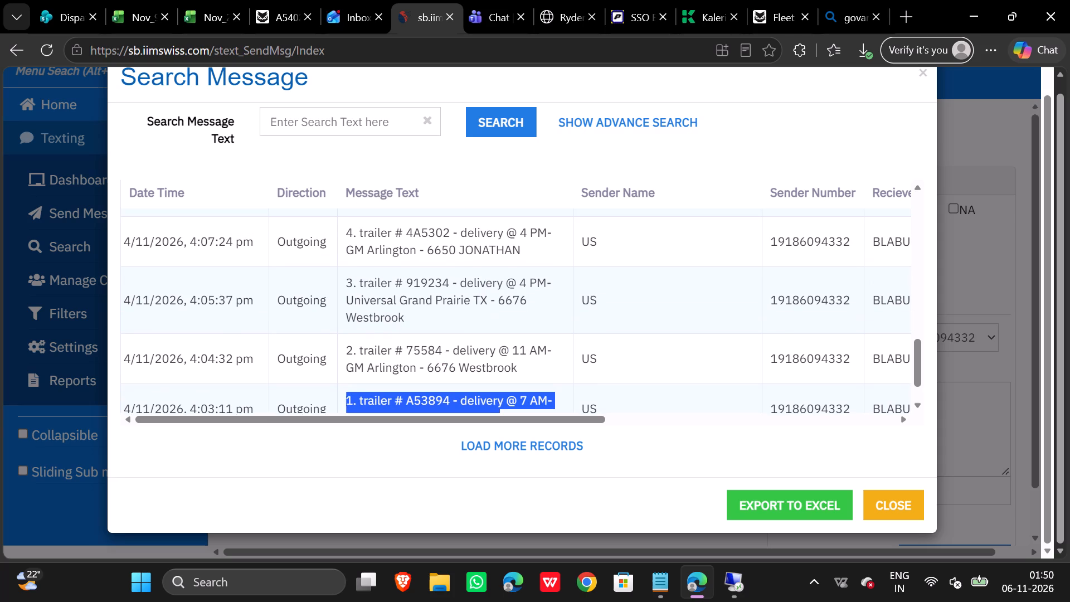
pyautogui.scroll(2, 439, 323)
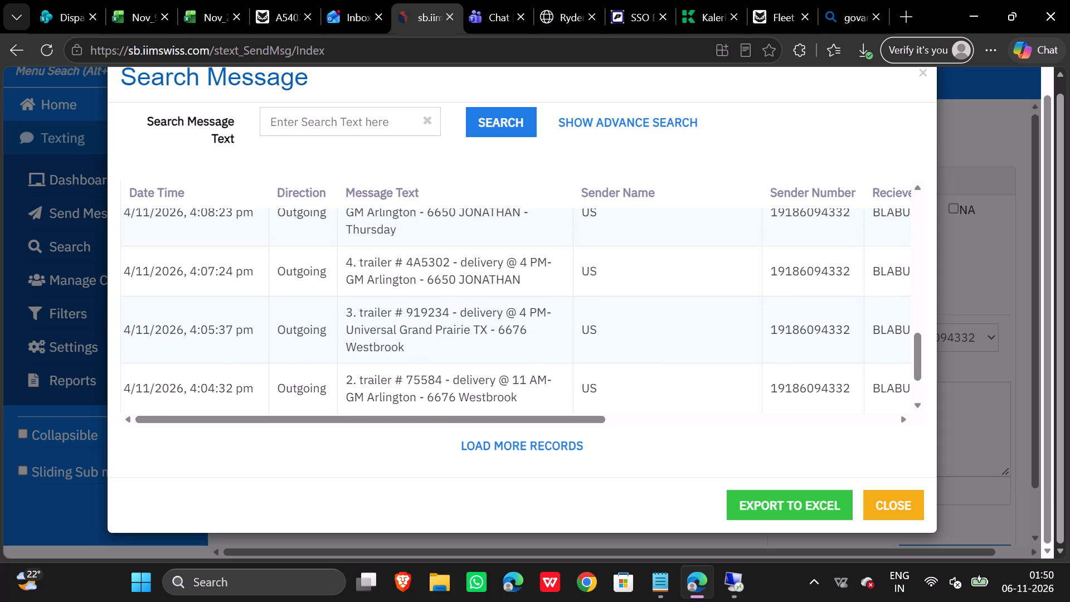
pyautogui.scroll(2, 439, 323)
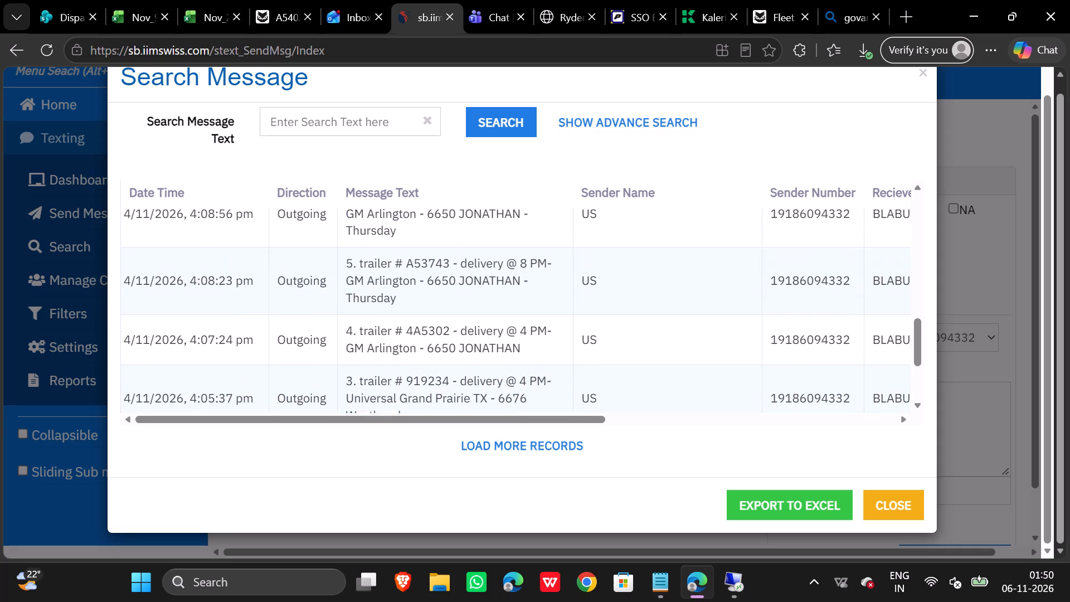
pyautogui.scroll(1, 439, 323)
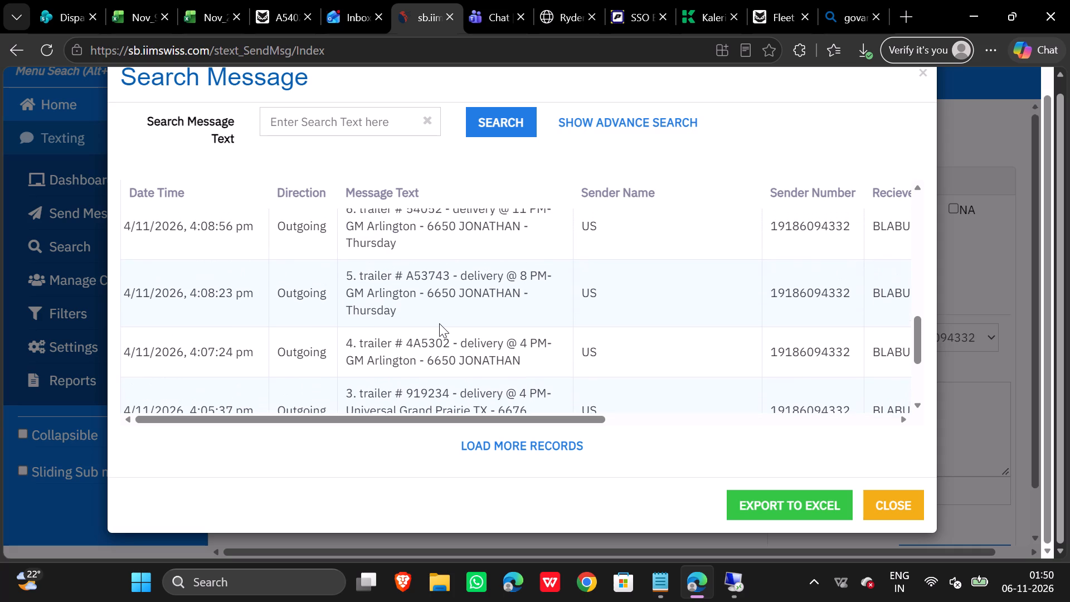
# Switch to the Nov_2 workbook and examine the Thu Nov 05 and Fri Nov 06 Arlington delivery assignments around rows 175 to 179.
pyautogui.click(212, 8)
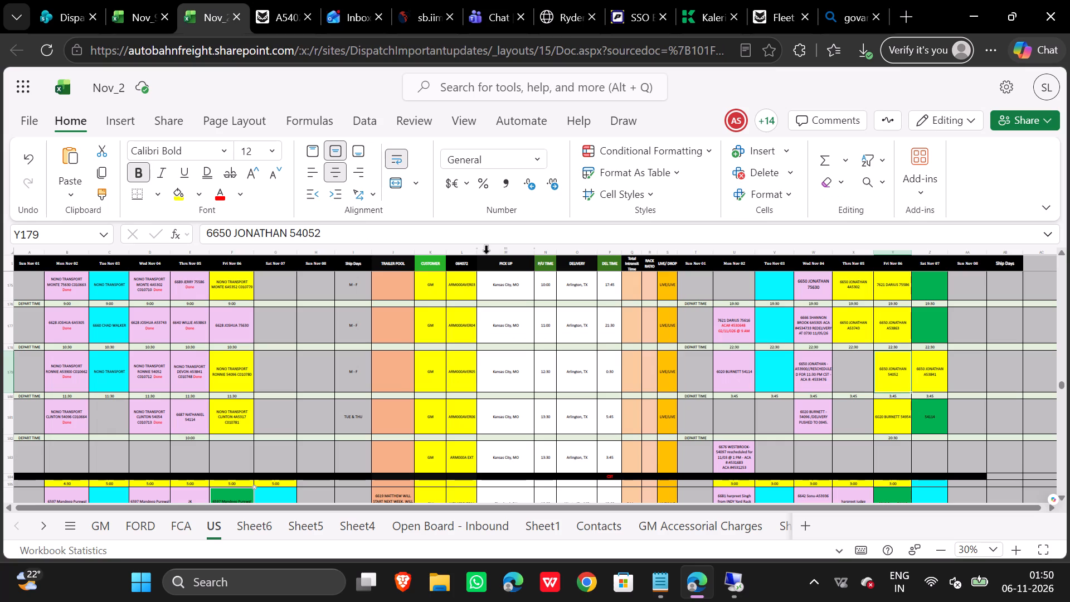
pyautogui.click(890, 331)
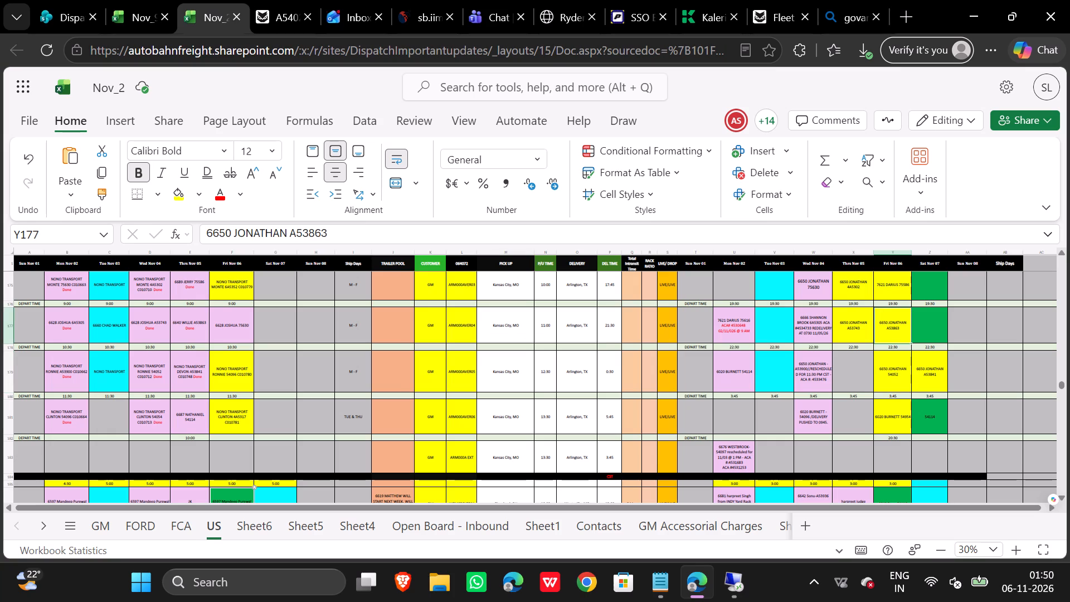
pyautogui.click(892, 366)
pyautogui.scroll(1, 892, 366)
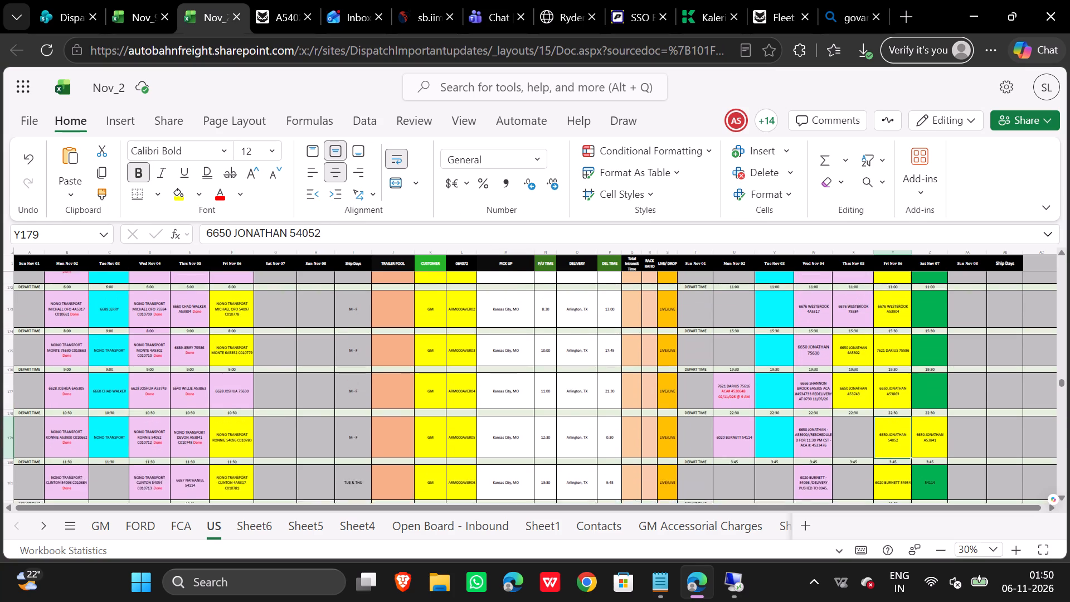
pyautogui.scroll(1, 892, 366)
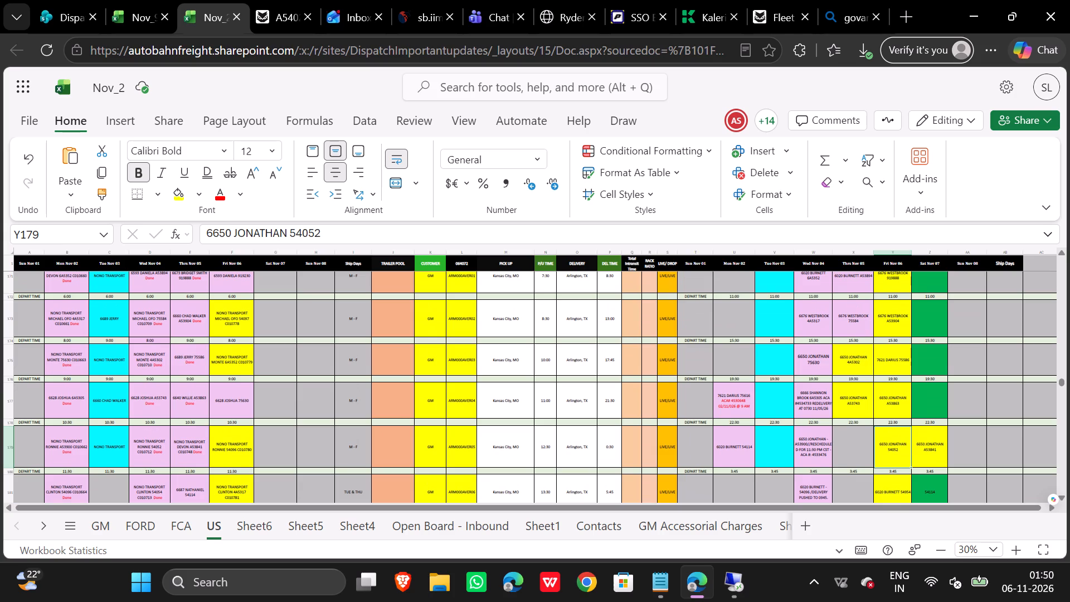
pyautogui.click(849, 367)
pyautogui.click(887, 406)
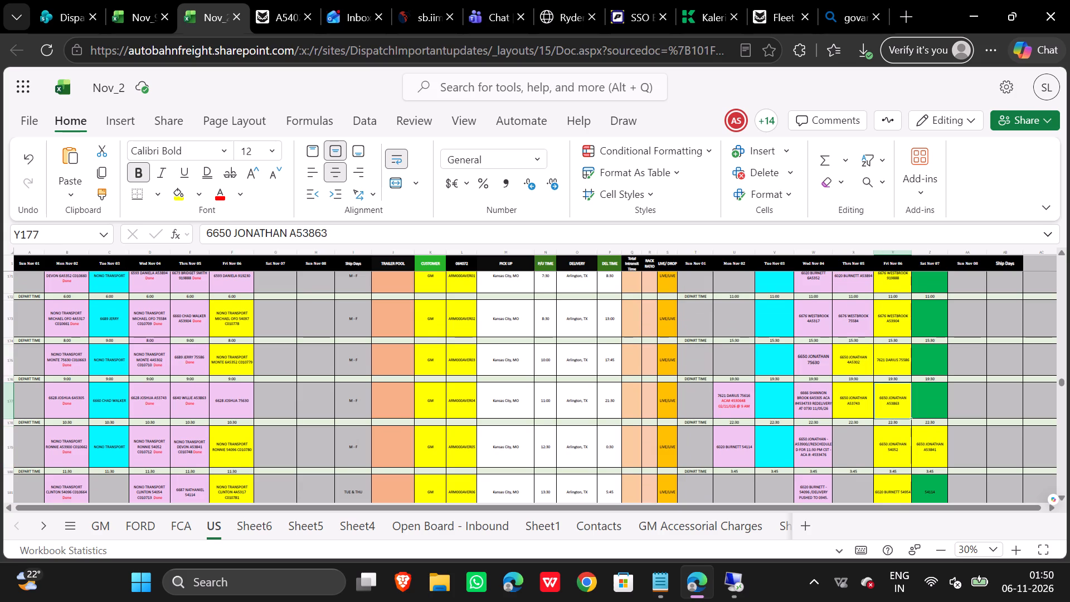
pyautogui.click(848, 406)
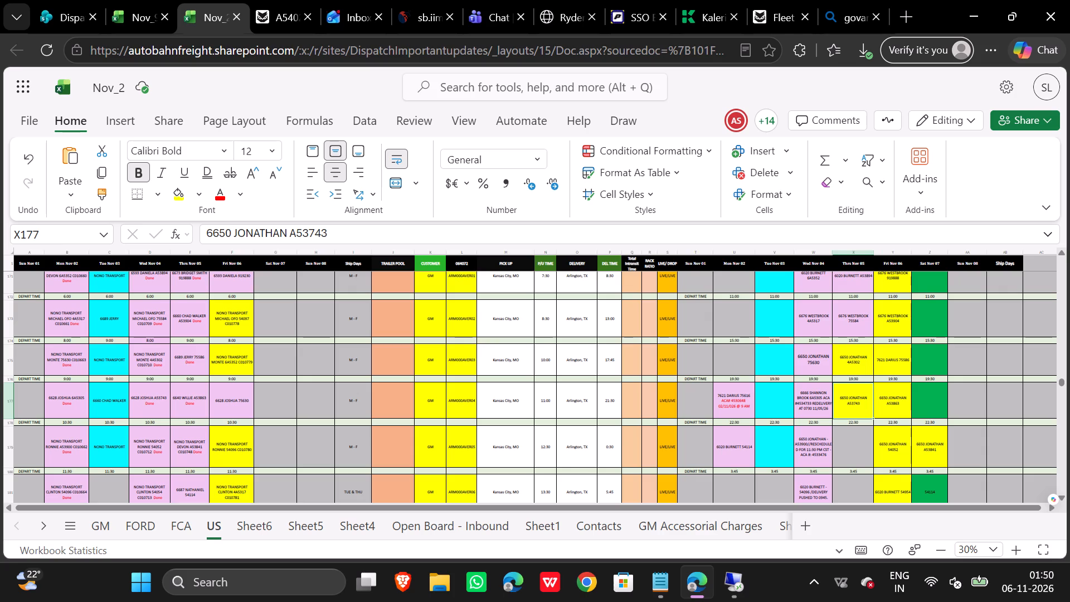
pyautogui.click(857, 444)
pyautogui.click(888, 453)
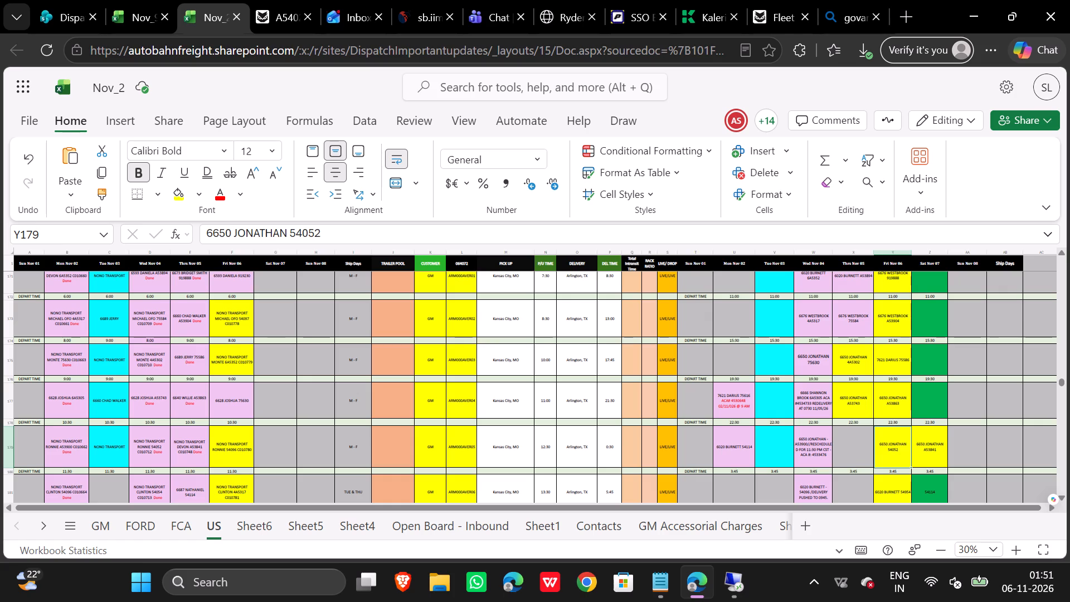
pyautogui.click(854, 405)
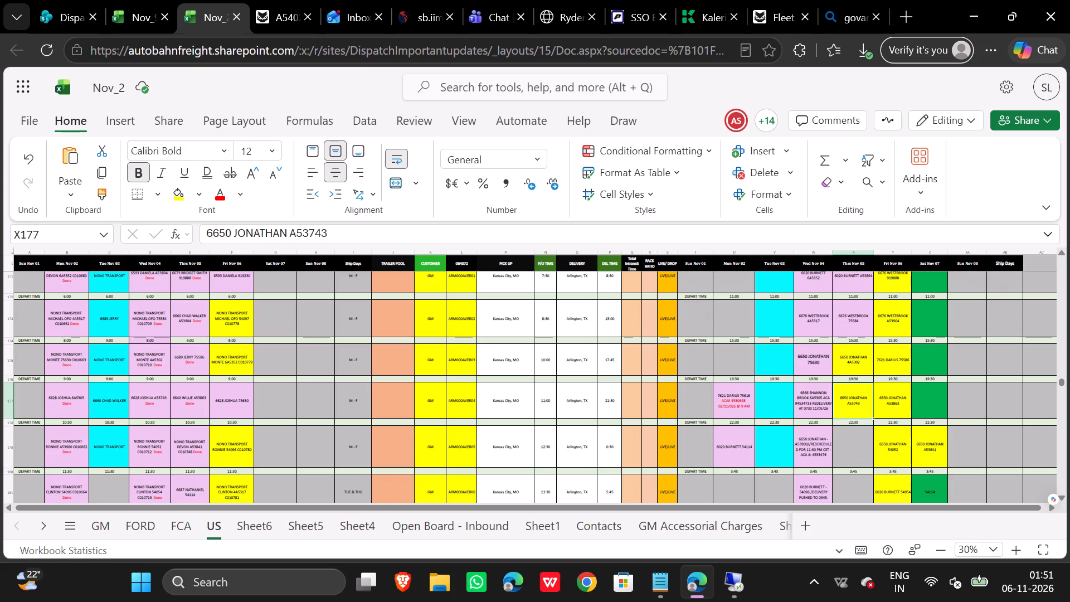
pyautogui.click(889, 444)
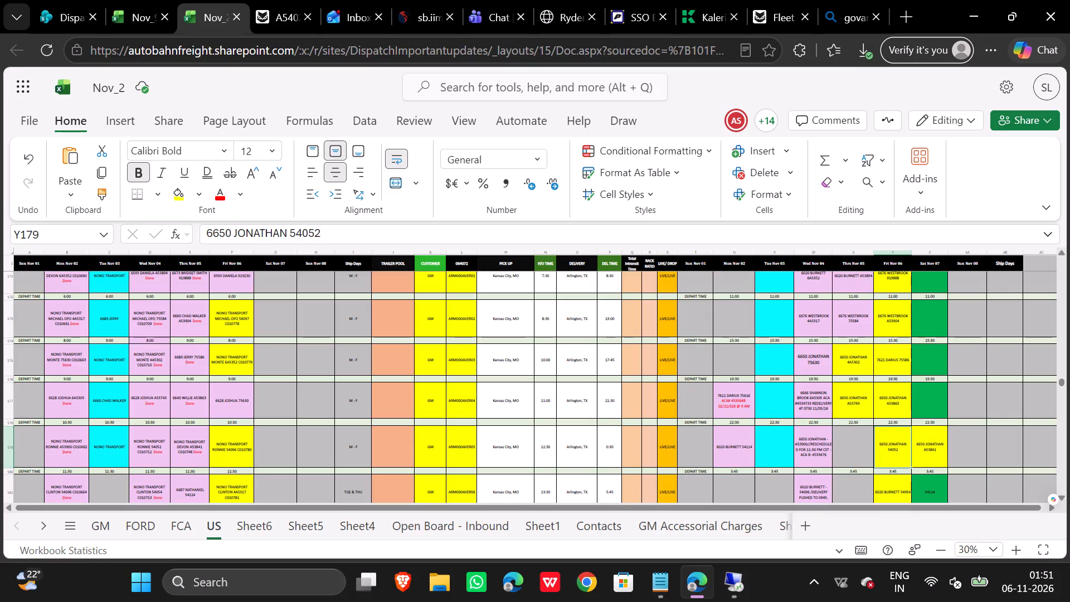
# Compare the numbered delivery texts with board cells Y179 and Y181 under Fri Nov 06, finishing with the message history closed.
pyautogui.click(417, 6)
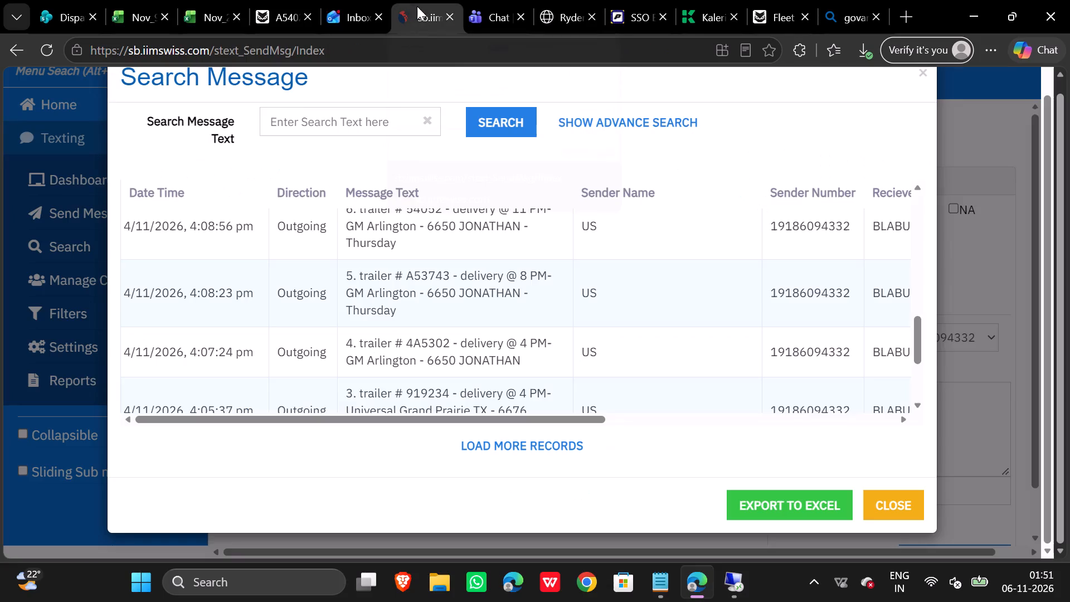
pyautogui.scroll(1, 420, 258)
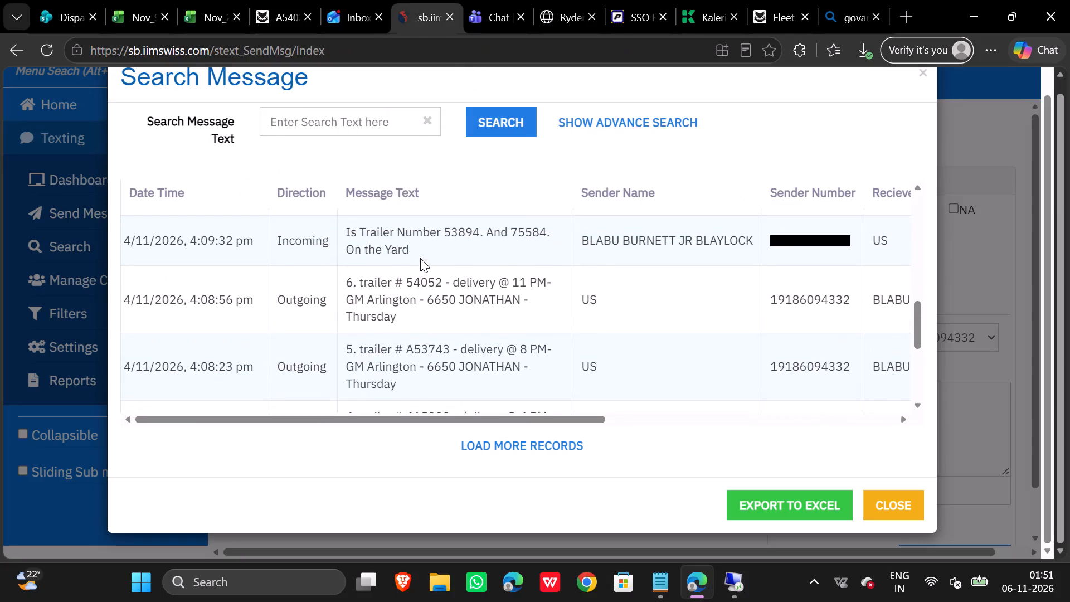
pyautogui.click(226, 6)
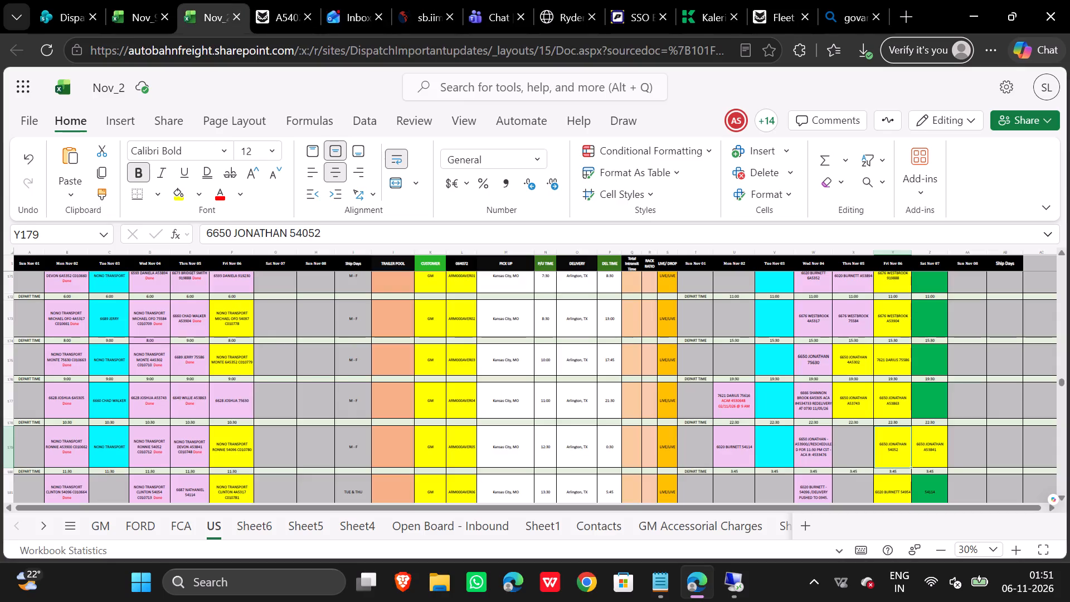
pyautogui.click(898, 459)
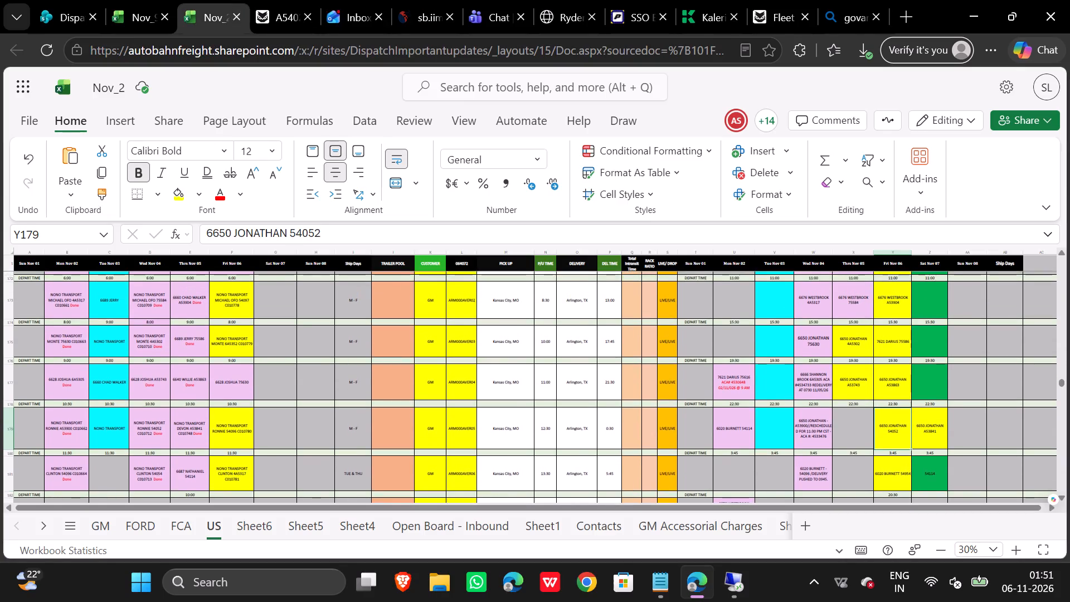
pyautogui.click(897, 473)
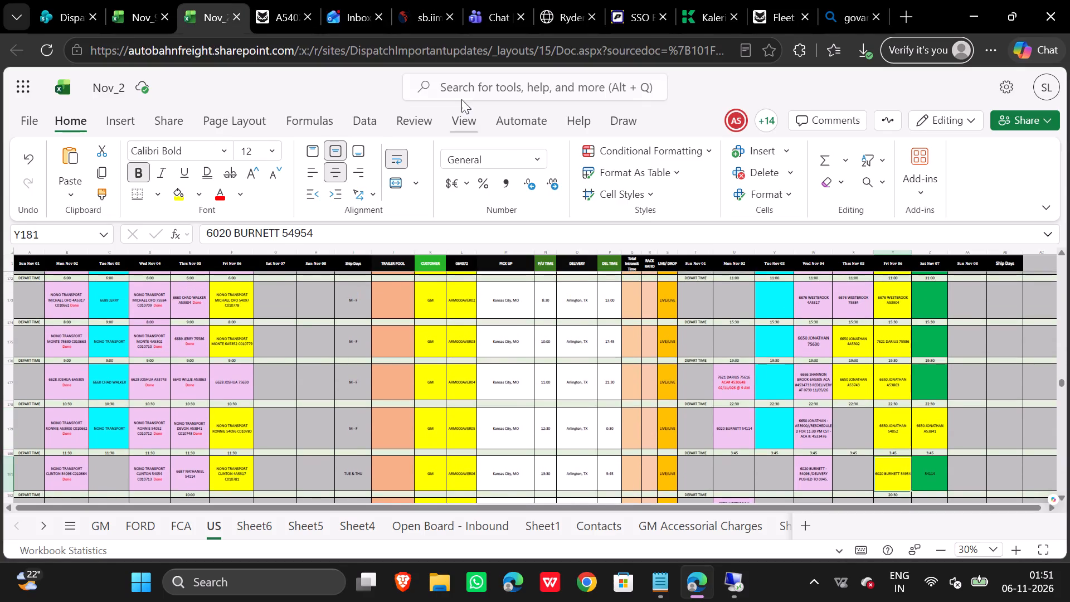
pyautogui.click(410, 7)
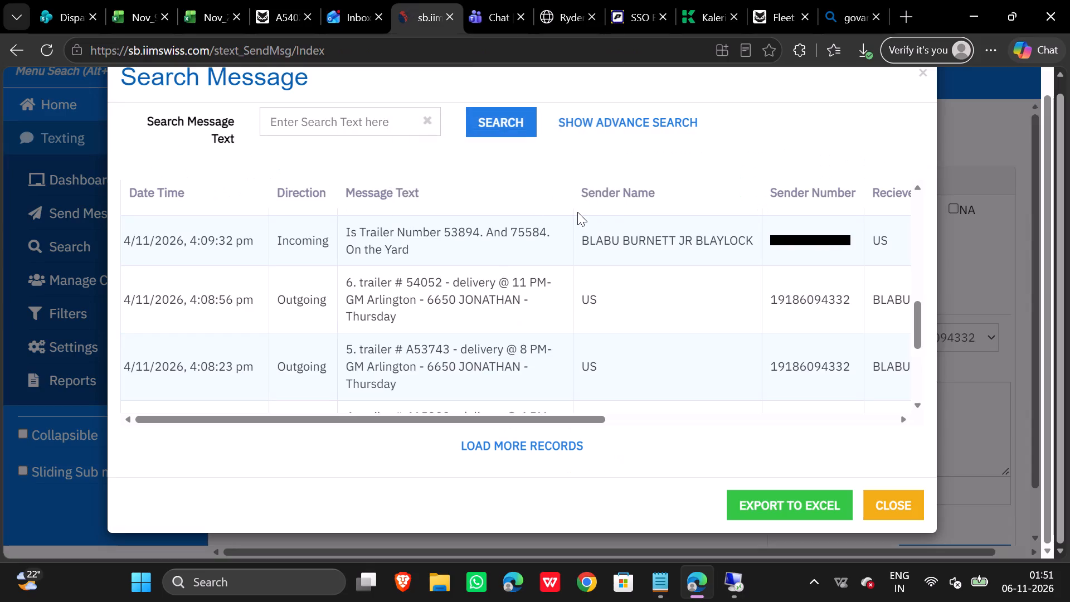
pyautogui.scroll(4, 526, 283)
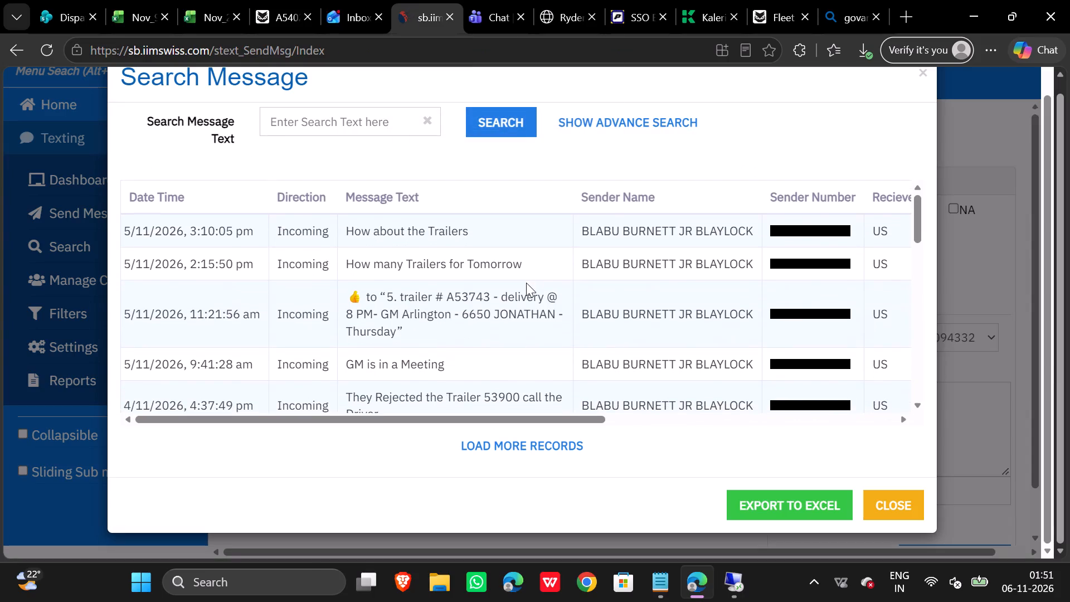
pyautogui.click(888, 501)
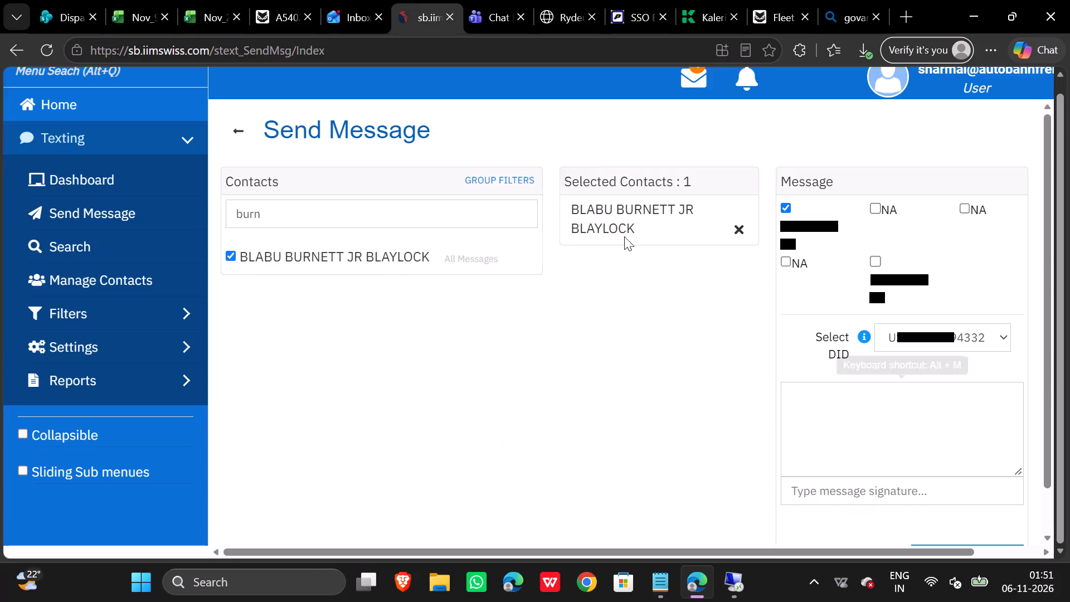
# Review the new incoming text messages, select all of them and mark them as read.
pyautogui.scroll(1, 672, 111)
pyautogui.click(695, 81)
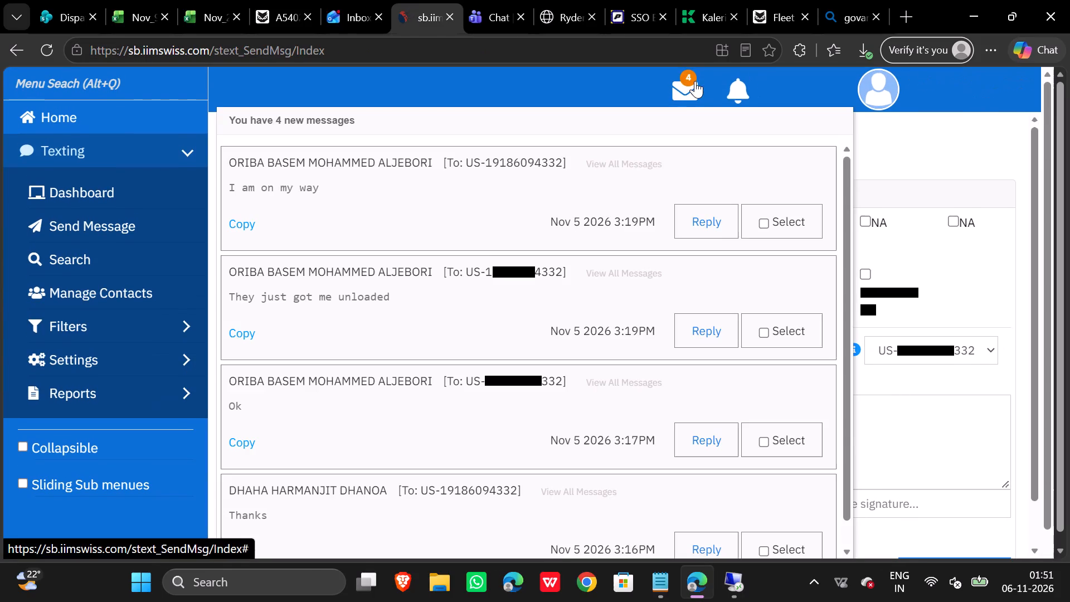
pyautogui.scroll(-1, 425, 274)
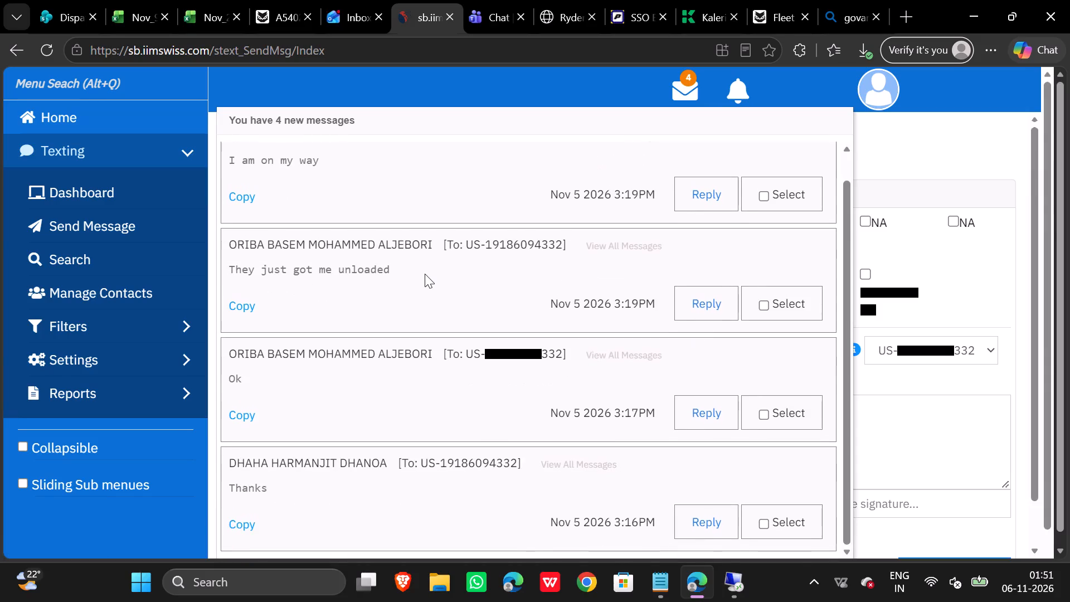
pyautogui.scroll(-2, 594, 440)
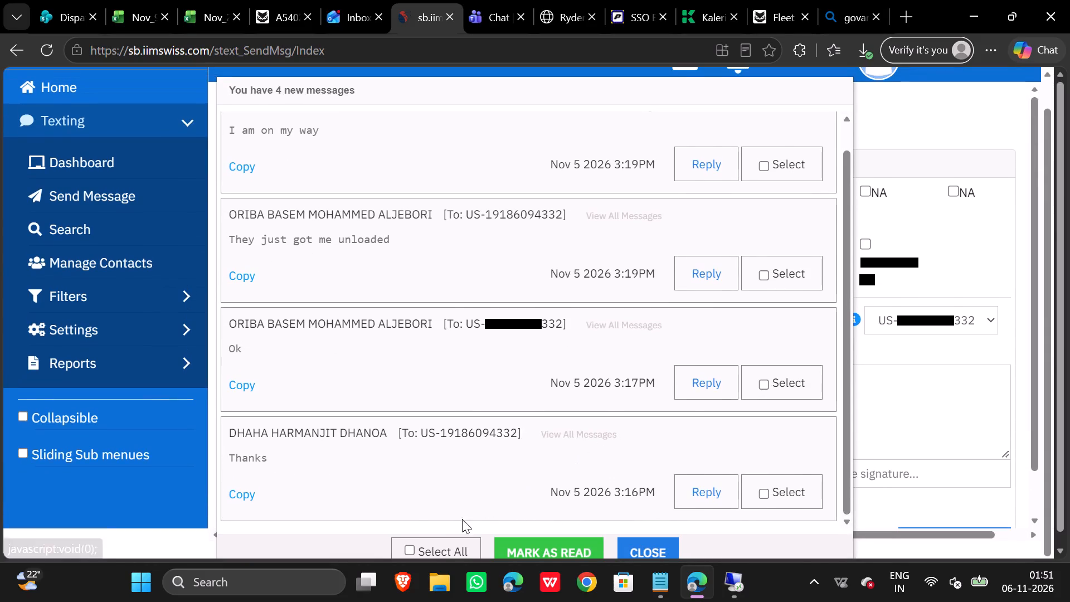
pyautogui.click(434, 545)
pyautogui.click(508, 544)
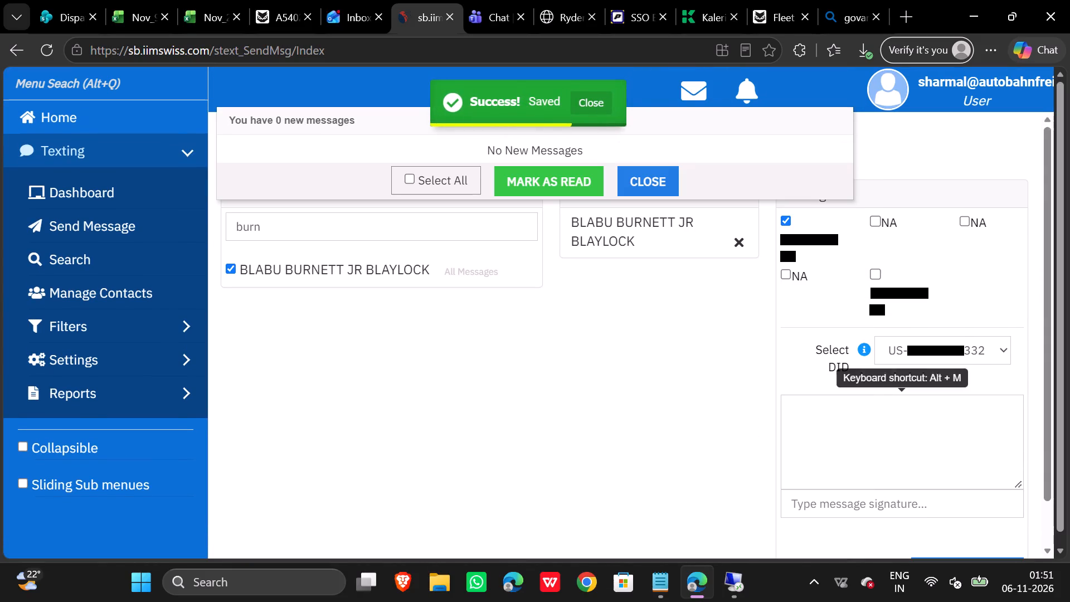
# Send the selected contact a heading text reading "Friday Deliveries :", with the spelling of Deliveries corrected.
pyautogui.click(862, 402)
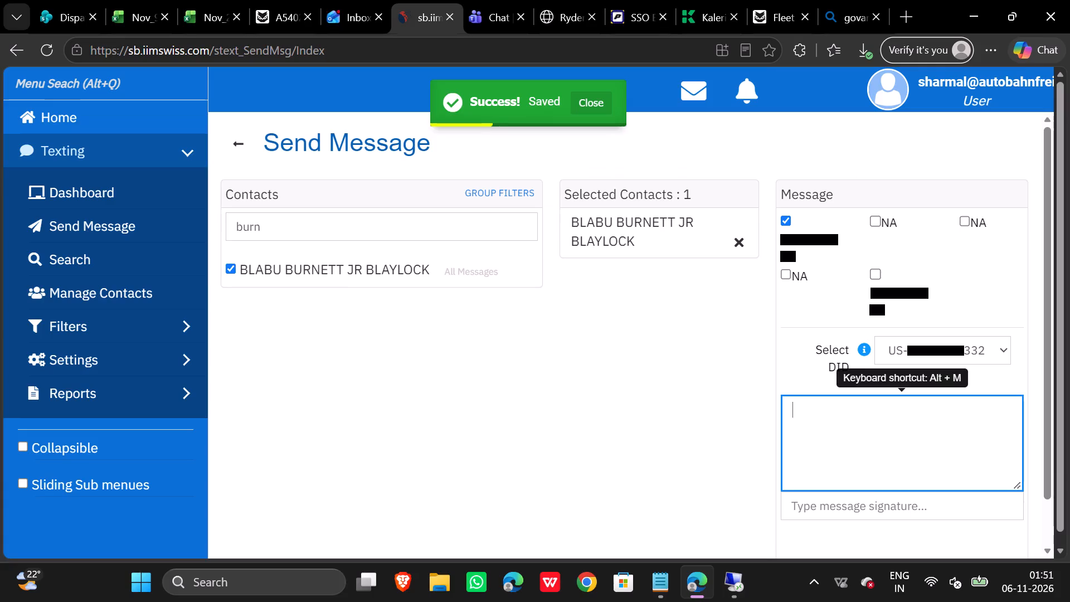
pyautogui.write('Friday Deliveris :')
pyautogui.press('space')
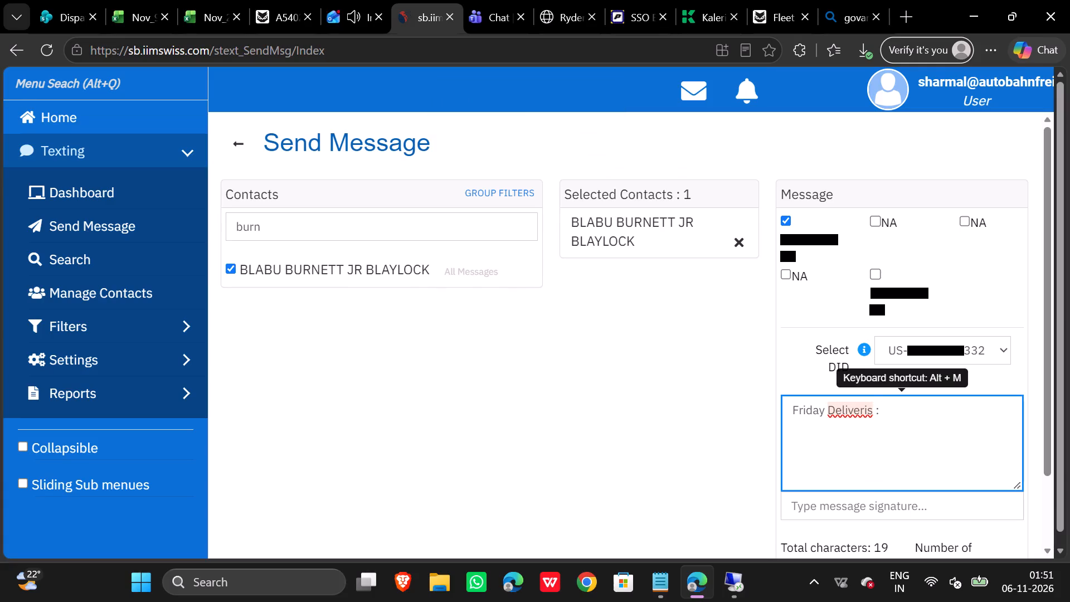
pyautogui.click(859, 409)
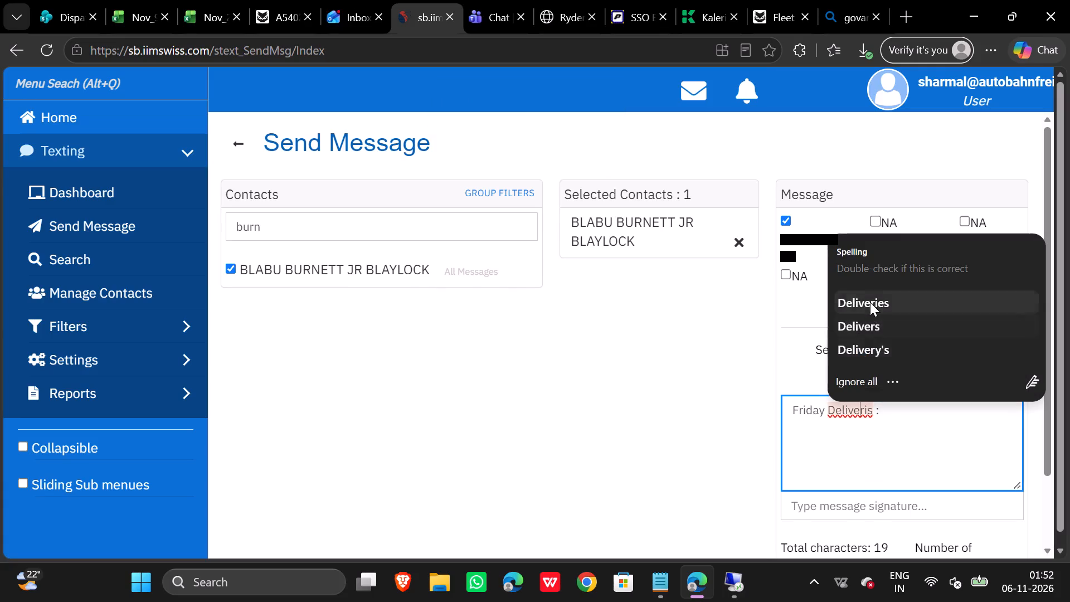
pyautogui.click(870, 302)
pyautogui.scroll(-1, 852, 368)
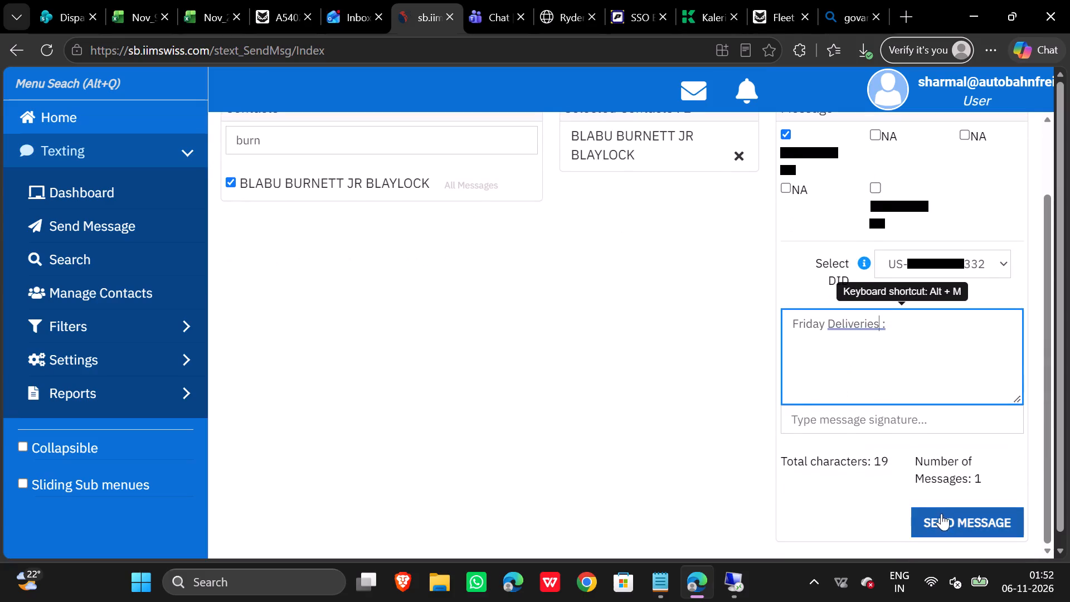
pyautogui.click(942, 514)
# Paste the copied numbered delivery text into a new message and set its delivery time to 4 AM.
pyautogui.click(828, 351)
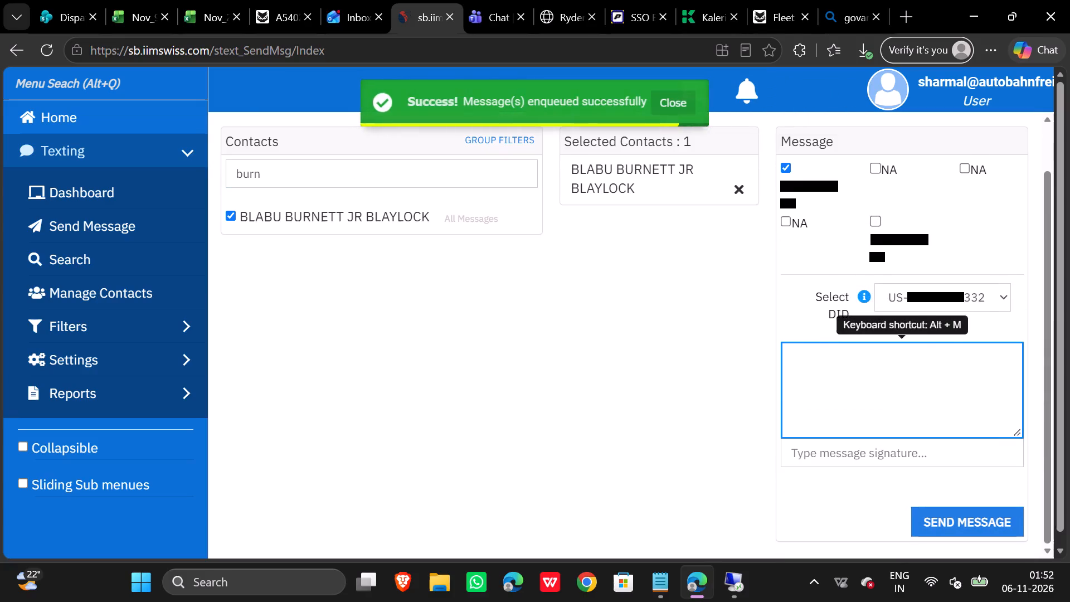
pyautogui.hotkey('ctrl', 'v')
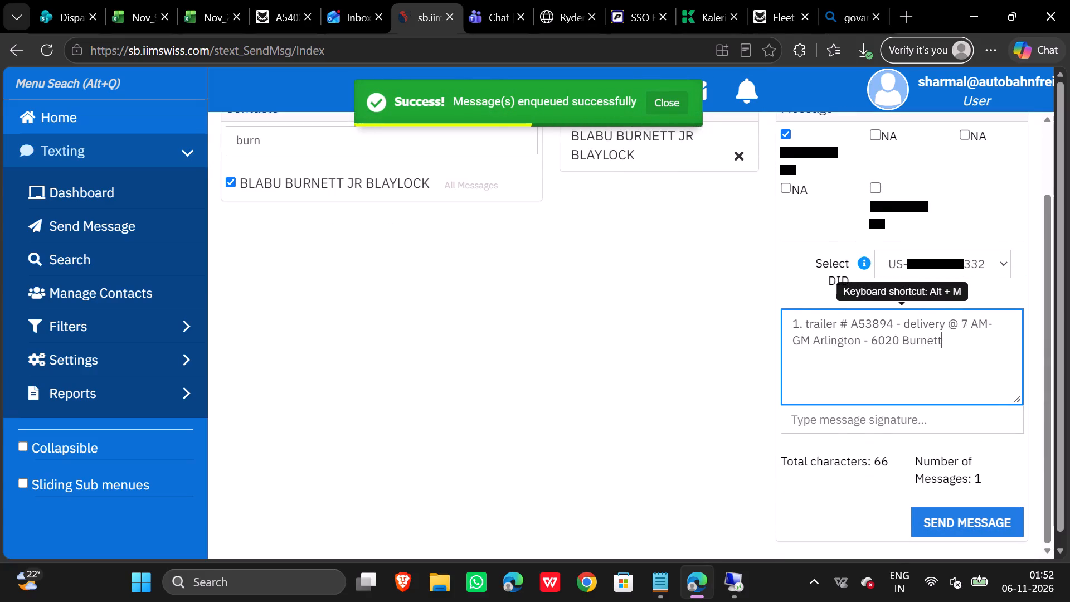
pyautogui.click(967, 322)
pyautogui.press('BackSpace')
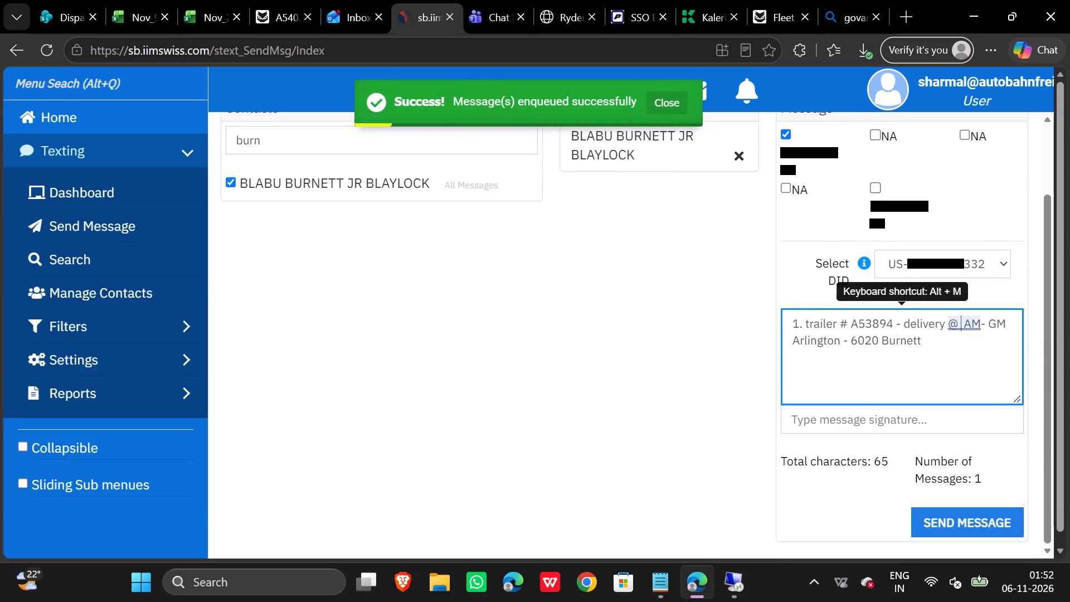
pyautogui.press('4')
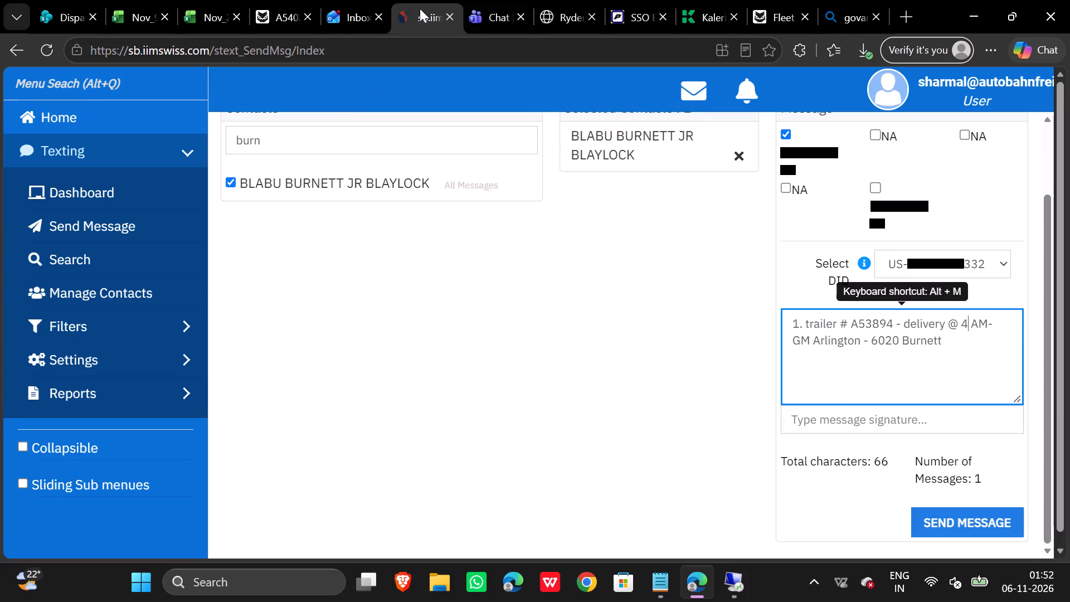
# Switch to the Nov_2 workbook and check the trailer number in Fri Nov 06 cell Y181 against the row's other assignments, including D181 and Z181.
pyautogui.click(208, 20)
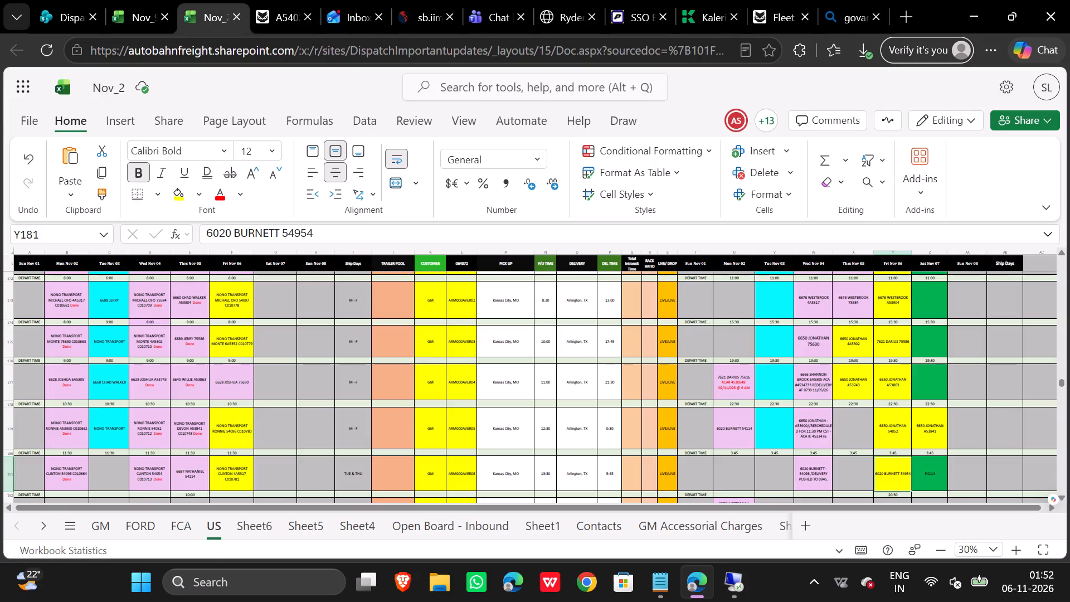
pyautogui.click(896, 468)
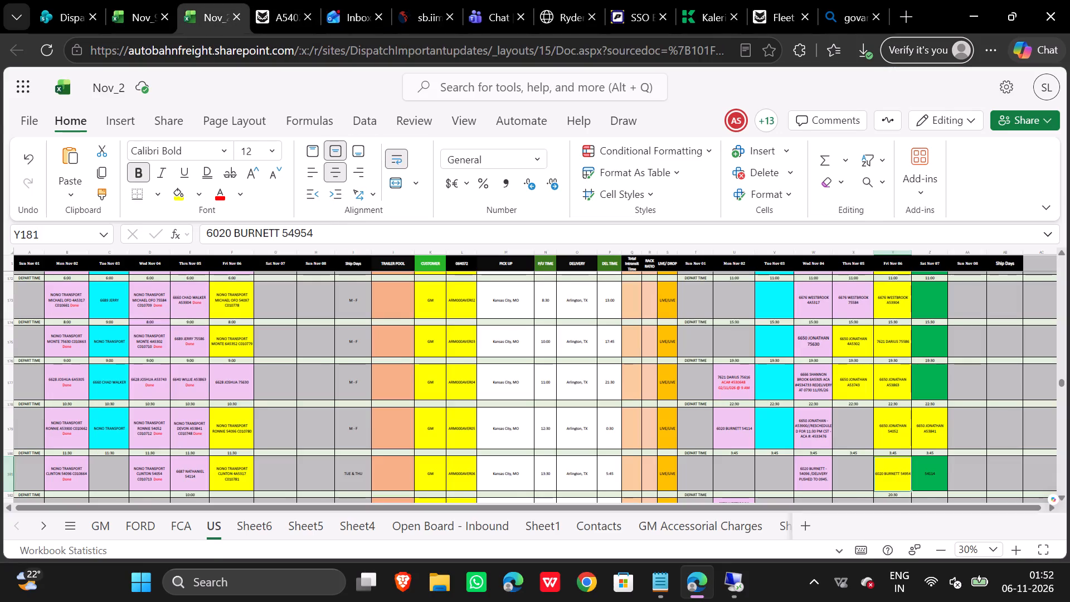
pyautogui.moveTo(322, 232); pyautogui.dragTo(284, 232)
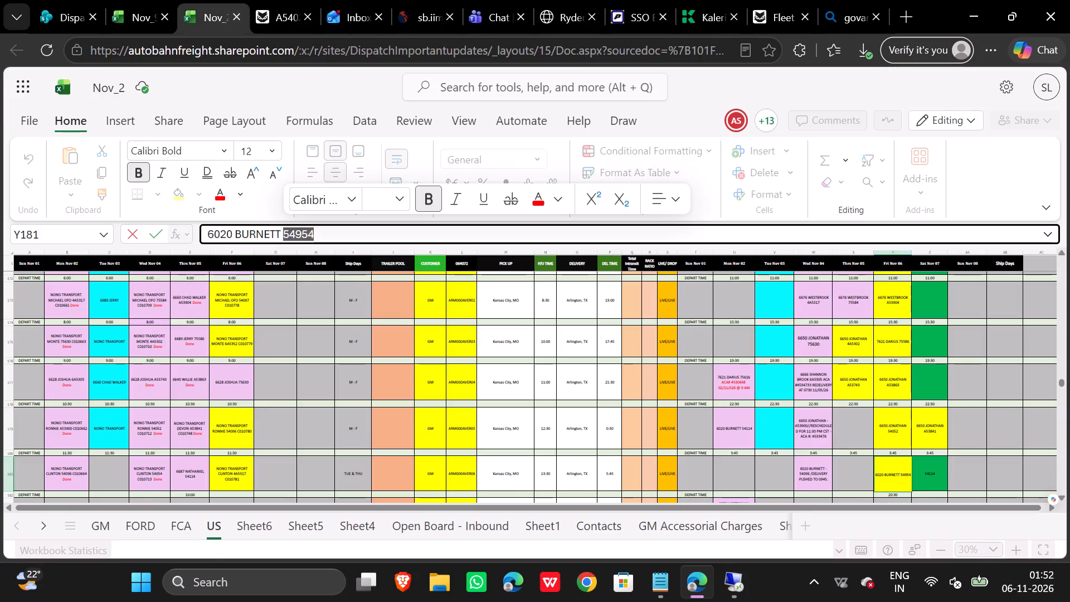
pyautogui.hotkey('ctrl', 'c')
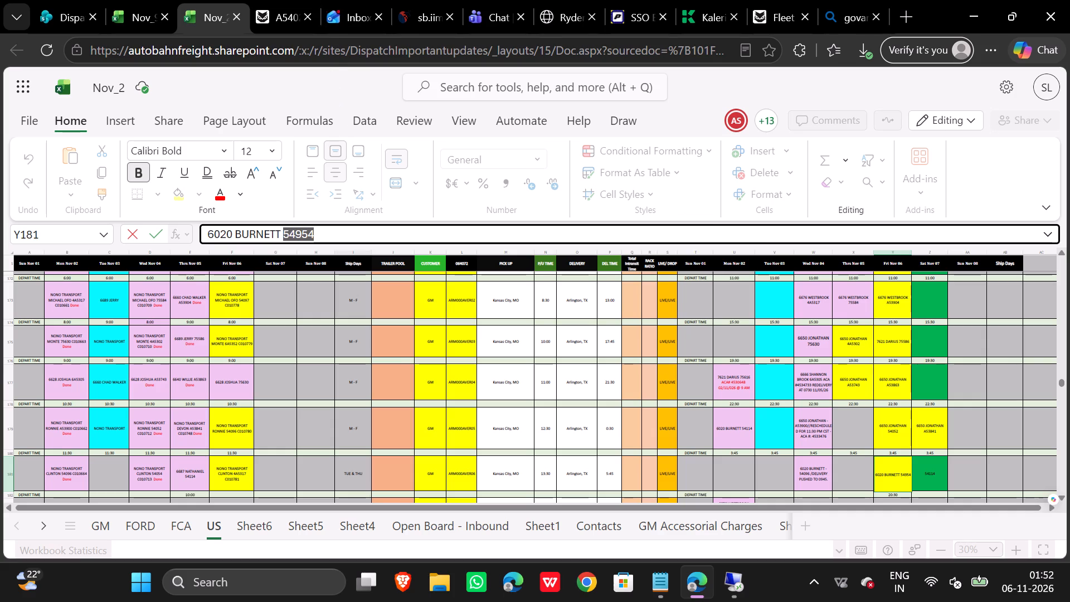
pyautogui.click(154, 472)
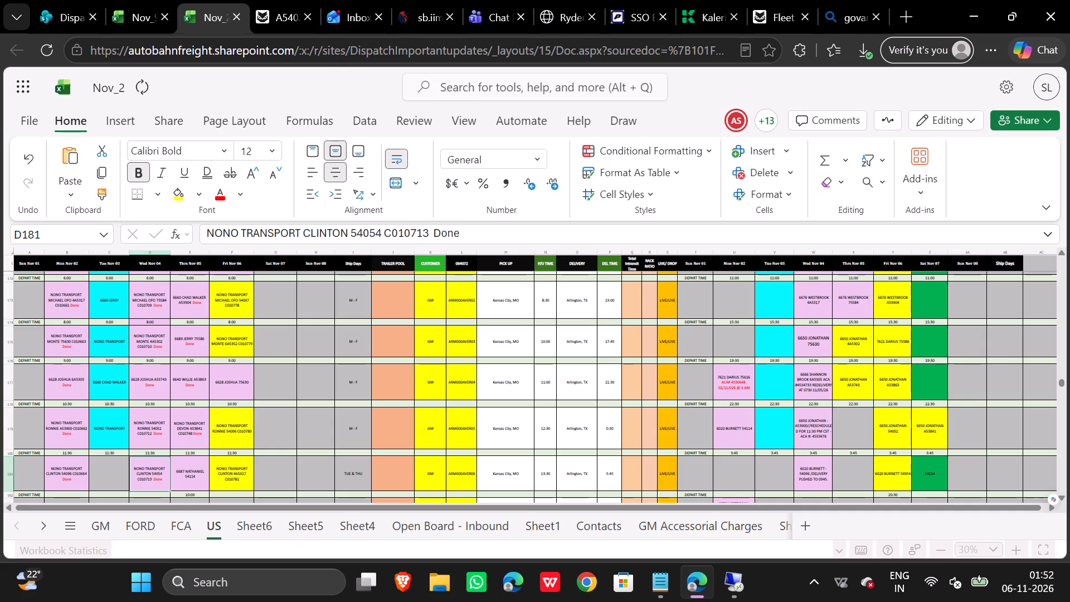
pyautogui.scroll(-1, 205, 470)
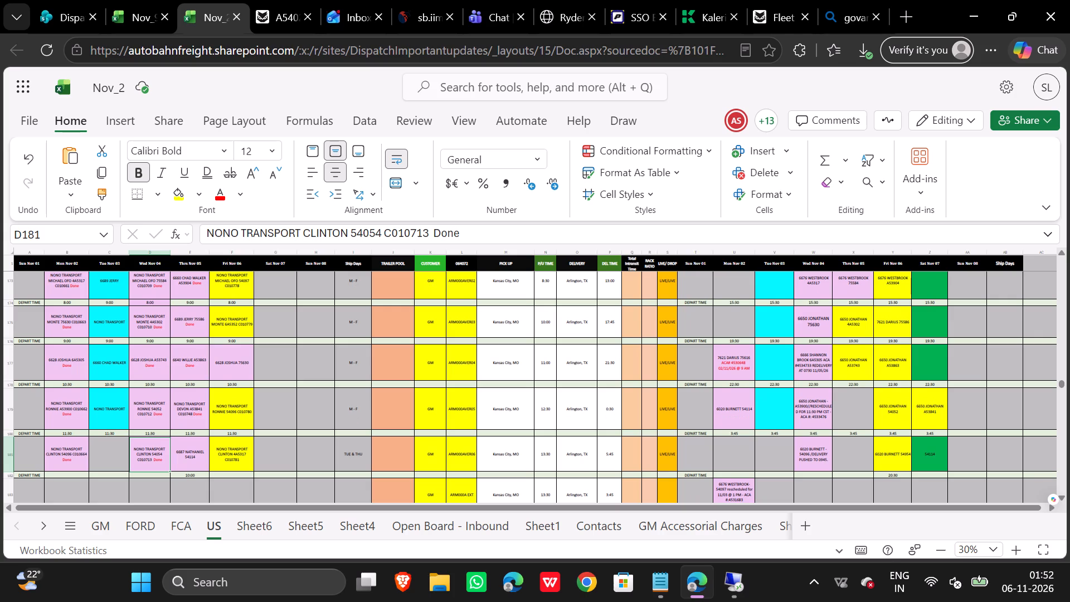
pyautogui.click(195, 467)
pyautogui.click(160, 463)
pyautogui.moveTo(893, 458); pyautogui.dragTo(931, 461)
pyautogui.click(931, 461)
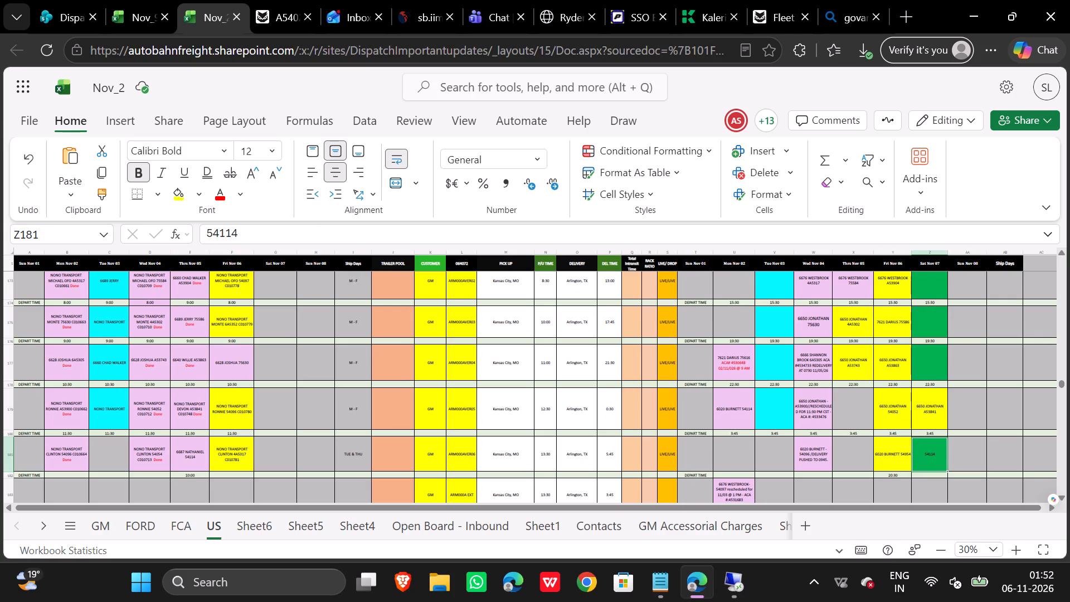
# Correct the trailer number in Fri Nov 06 cell Y181 so it reads "6020 BURNETT 54054".
pyautogui.click(909, 461)
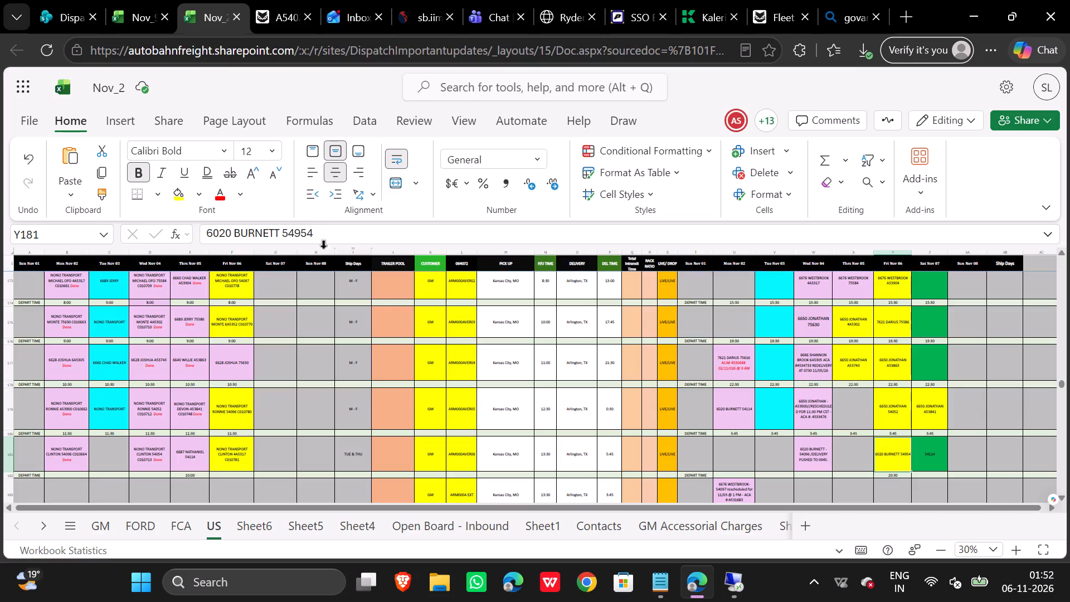
pyautogui.click(302, 237)
pyautogui.press('BackSpace')
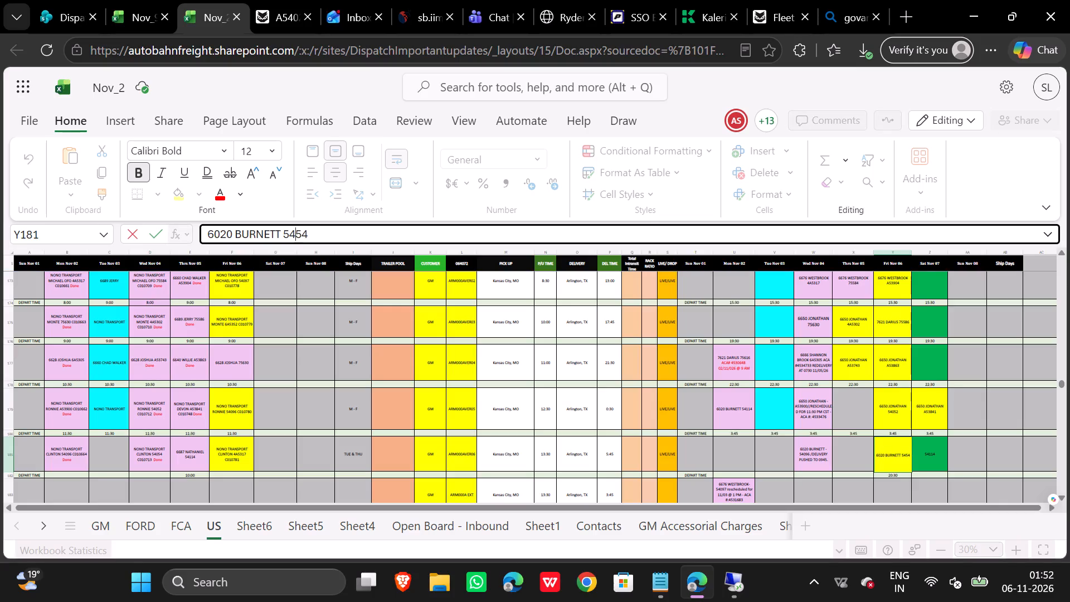
pyautogui.press('0')
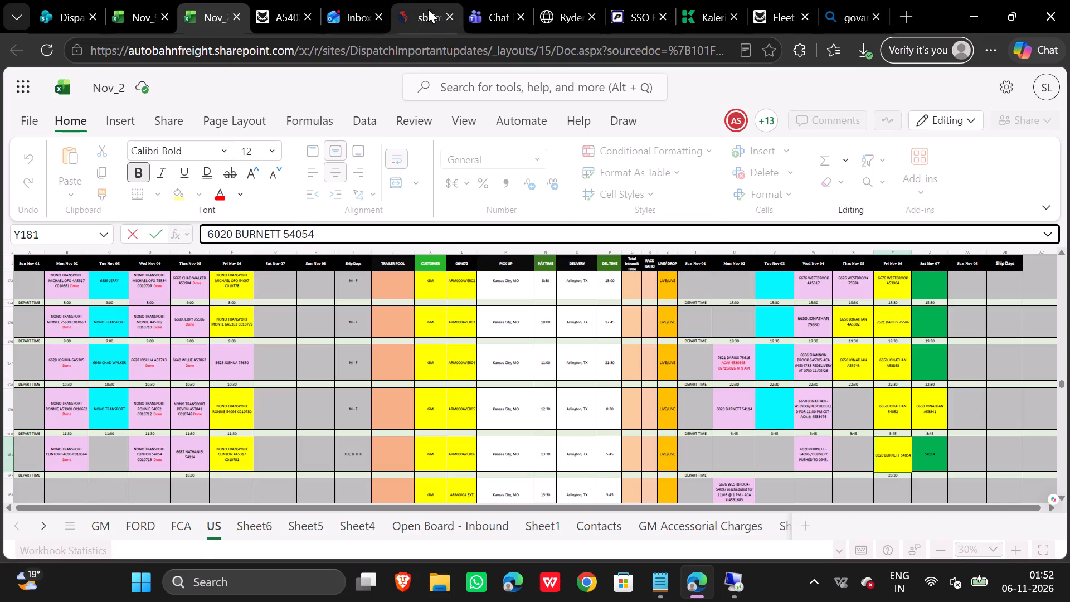
# Return to the message draft on the texting site and replace its trailer number with 54054.
pyautogui.click(428, 9)
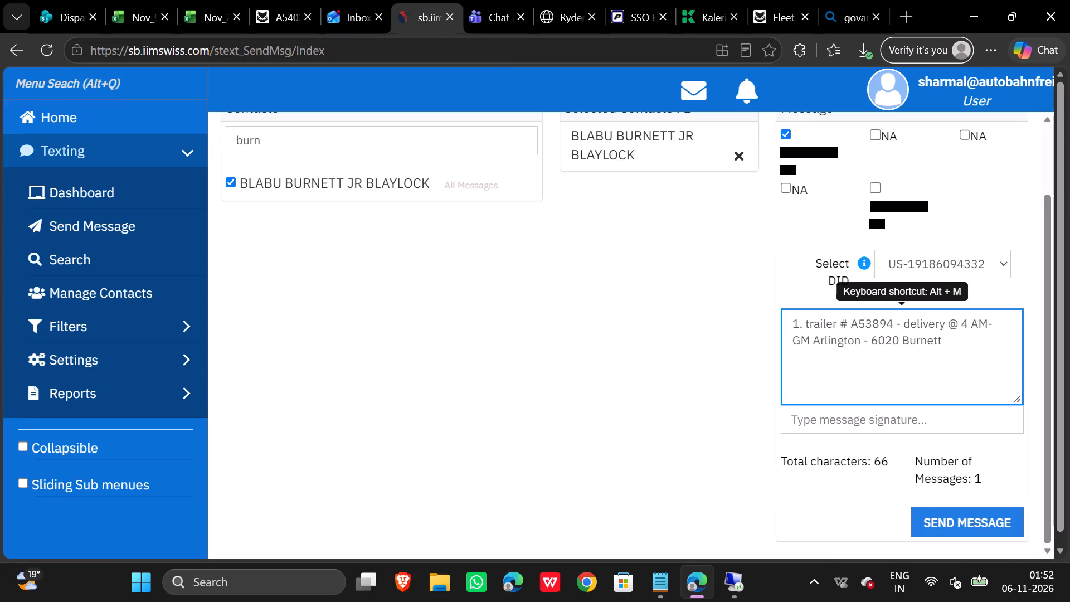
pyautogui.doubleClick(891, 326)
pyautogui.press('BackSpace')
pyautogui.press('BackSpace')
pyautogui.press('BackSpace')
pyautogui.press('BackSpace')
pyautogui.press('BackSpace')
pyautogui.press('BackSpace')
pyautogui.press('BackSpace')
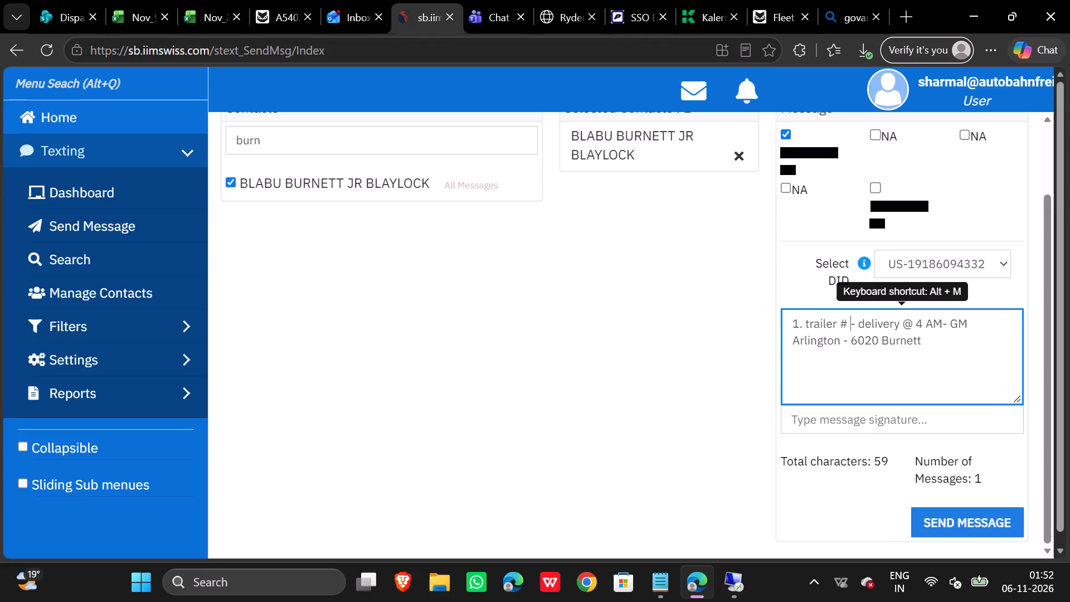
pyautogui.write('54')
pyautogui.write('054')
pyautogui.press('space')
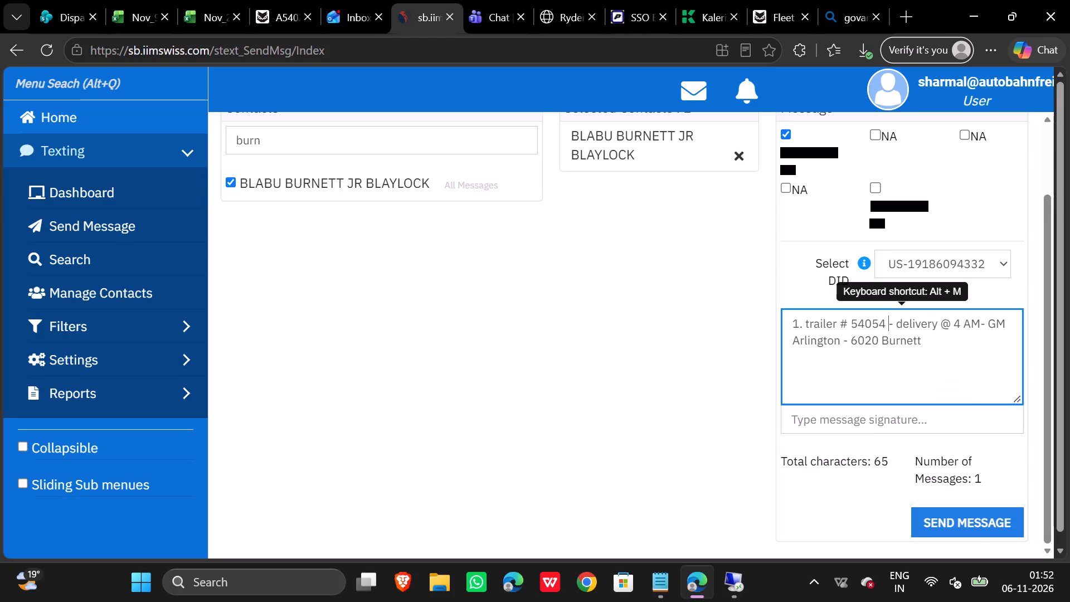
# Append "- FRIDAY" to delivery message 1, copy its full text for reuse and send it to the contact.
pyautogui.click(957, 341)
pyautogui.press('space')
pyautogui.write('-')
pyautogui.press('space')
pyautogui.write('FRIDAY')
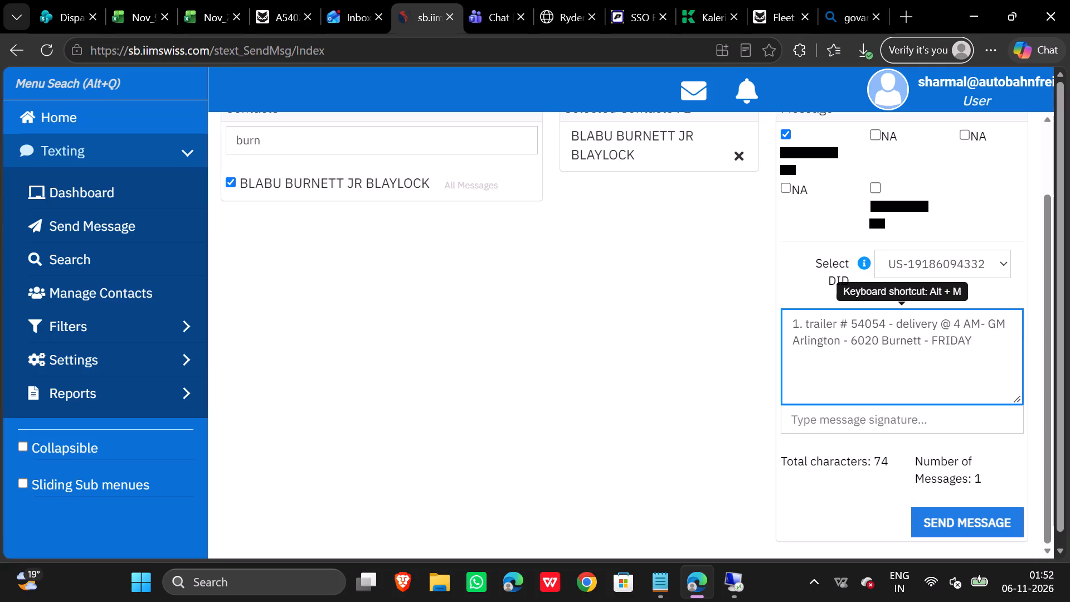
pyautogui.click(997, 370)
pyautogui.moveTo(972, 338); pyautogui.dragTo(787, 317)
pyautogui.hotkey('ctrl', 'c')
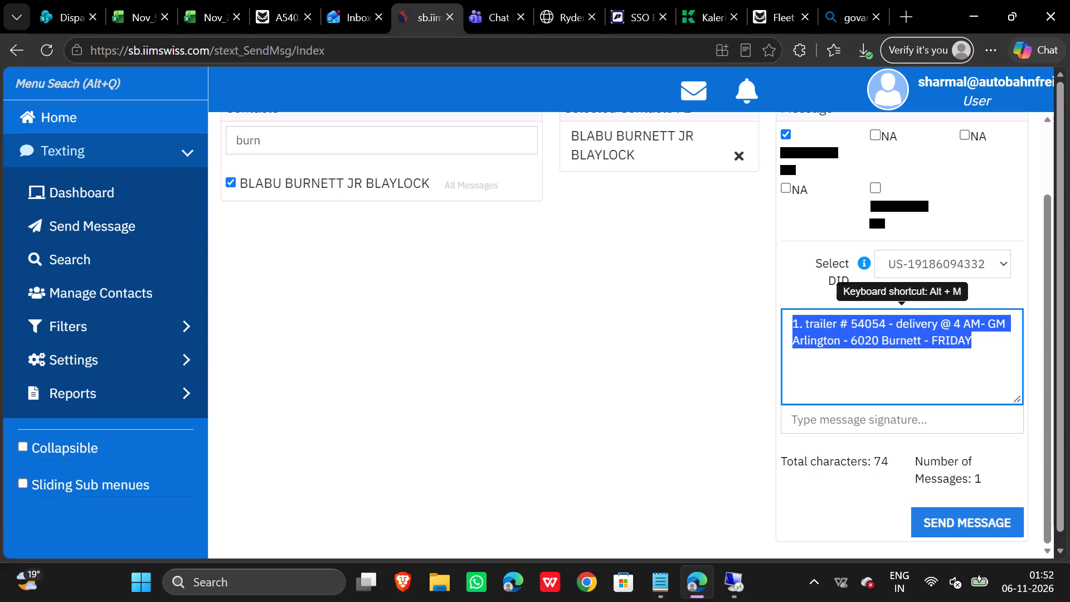
pyautogui.click(951, 522)
# Paste the copied delivery text into a new message and change its item number to 2.
pyautogui.click(826, 344)
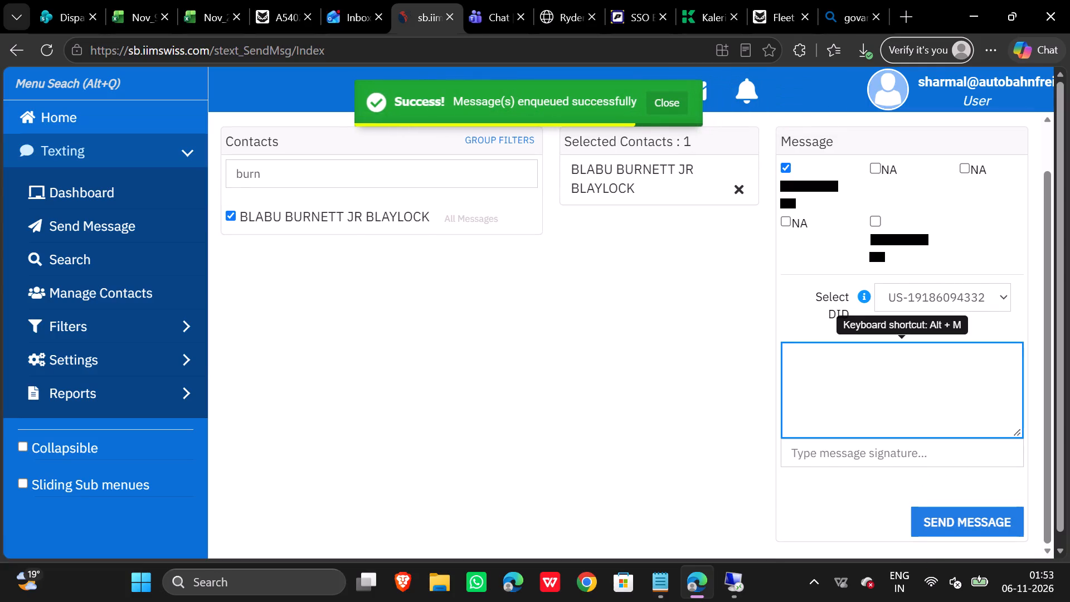
pyautogui.hotkey('ctrl', 'v')
pyautogui.click(799, 357)
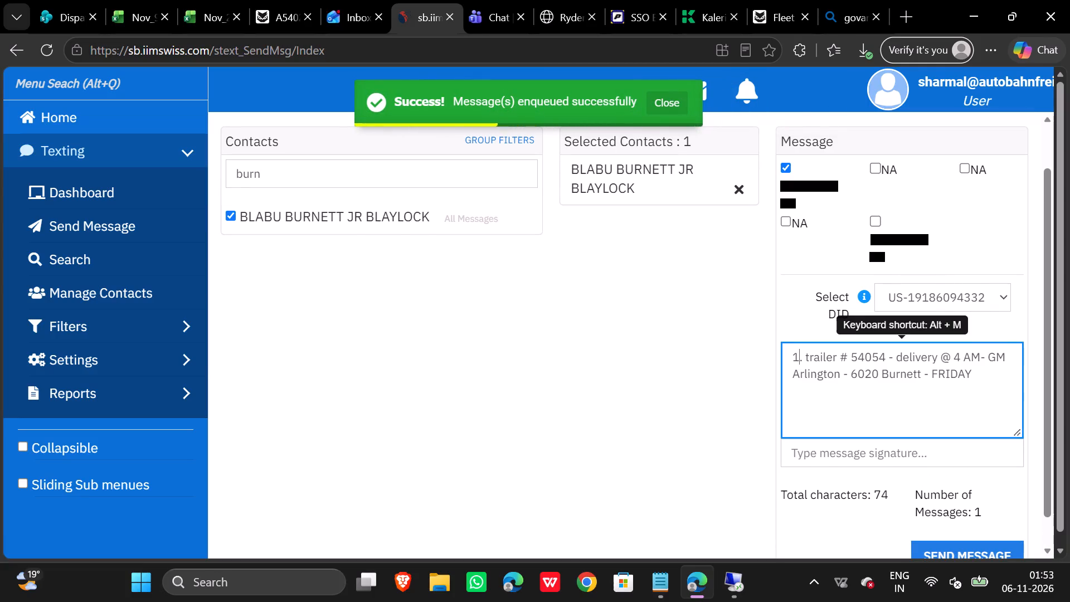
pyautogui.press('BackSpace')
pyautogui.press('2')
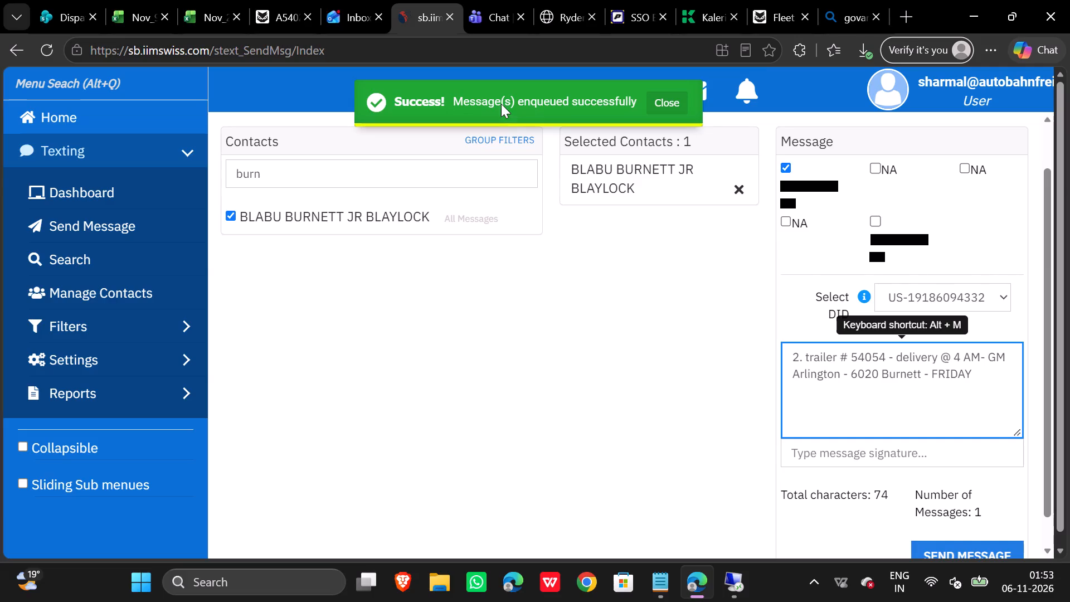
pyautogui.click(202, 23)
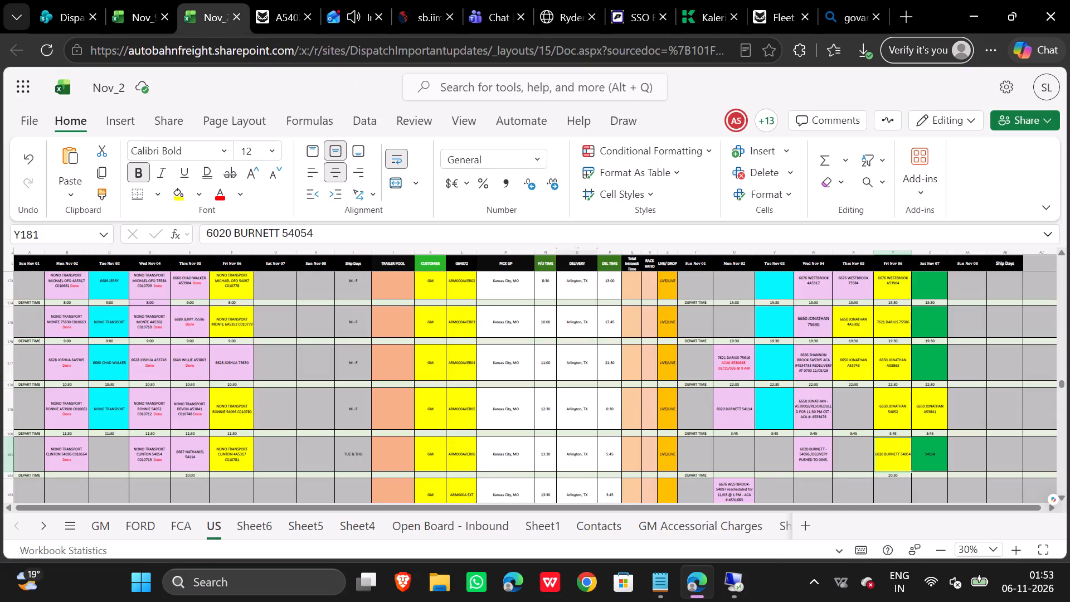
pyautogui.scroll(1, 862, 392)
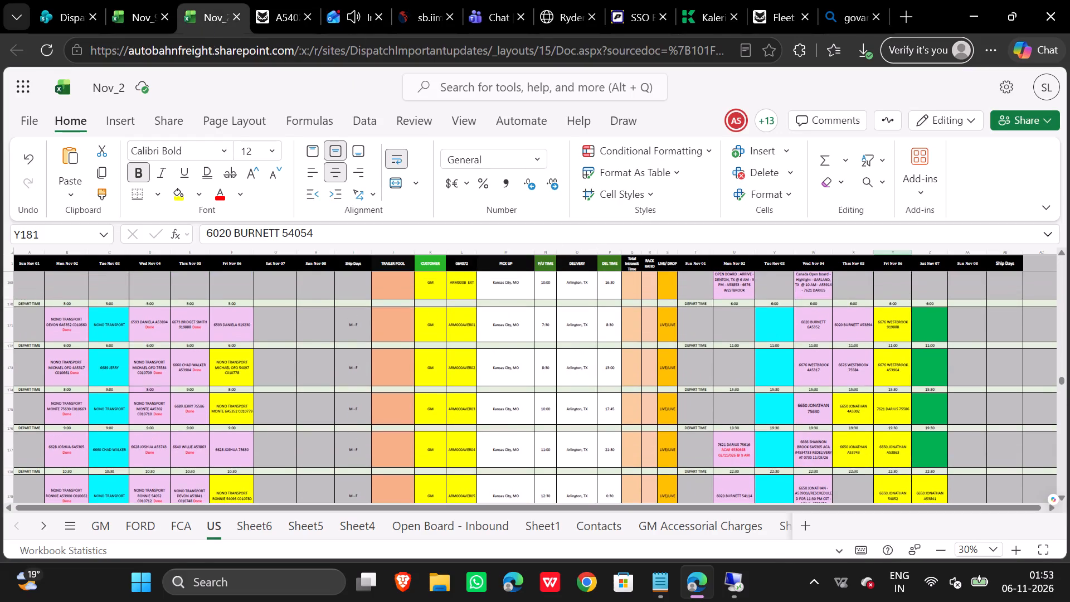
pyautogui.click(882, 329)
pyautogui.moveTo(344, 224); pyautogui.dragTo(265, 236)
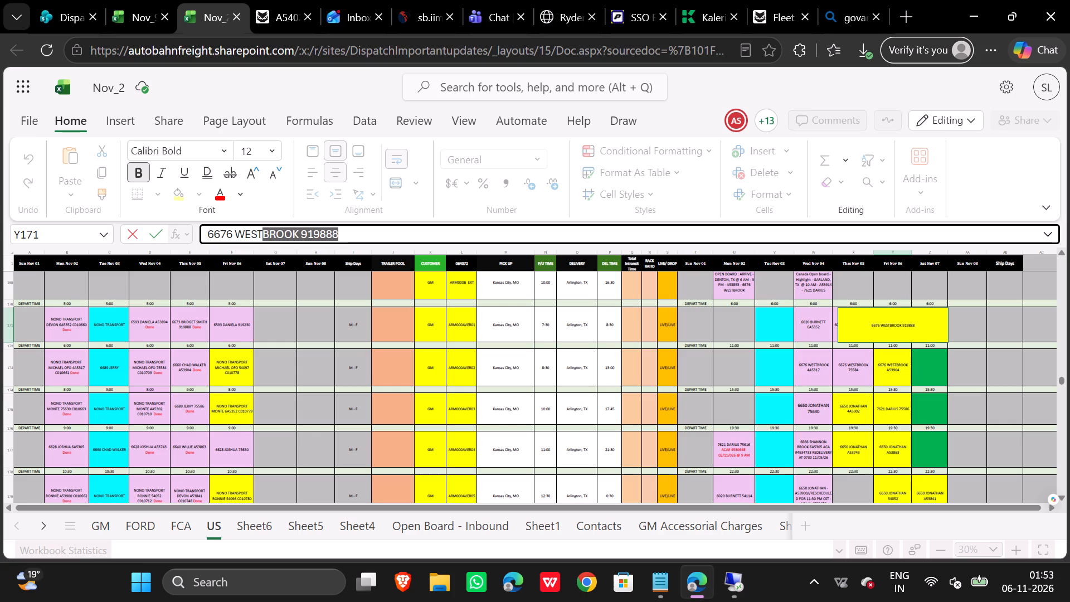
pyautogui.moveTo(265, 236); pyautogui.dragTo(237, 233)
pyautogui.click(237, 233)
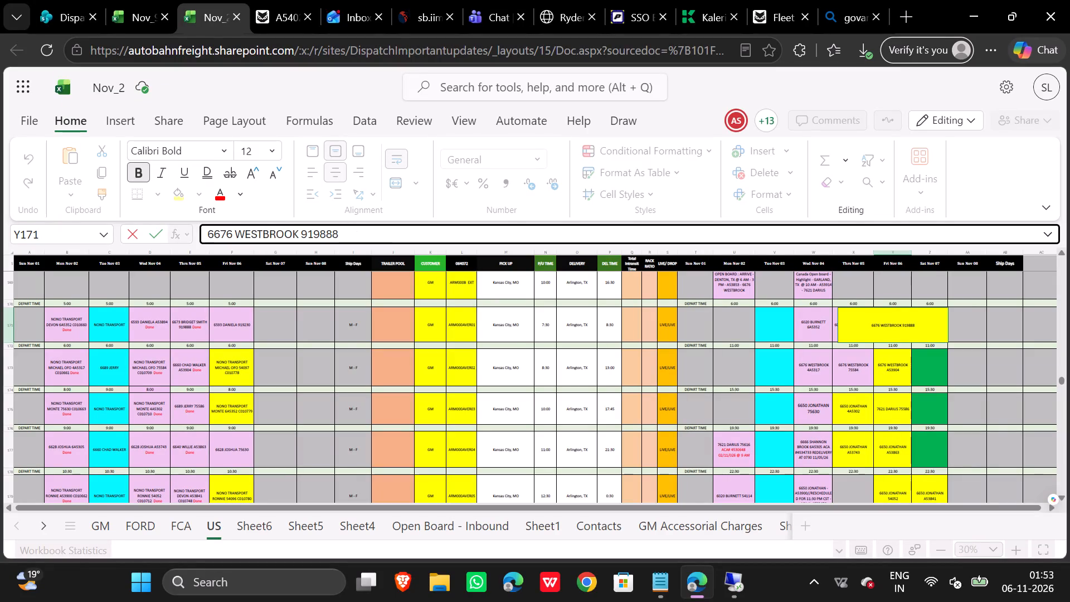
pyautogui.moveTo(299, 231); pyautogui.dragTo(209, 240)
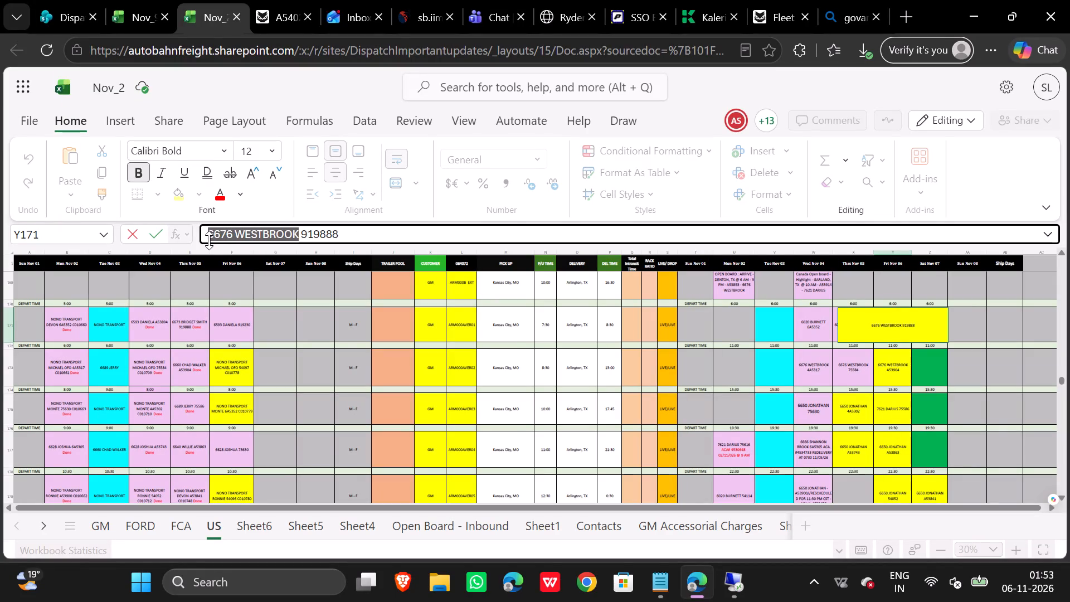
pyautogui.moveTo(209, 240); pyautogui.dragTo(208, 240)
pyautogui.hotkey('ctrl', 'c')
# Move the texting site's browser tab directly after the Nov_2 workbook tab and return to the message draft.
pyautogui.moveTo(412, 9); pyautogui.dragTo(300, 14)
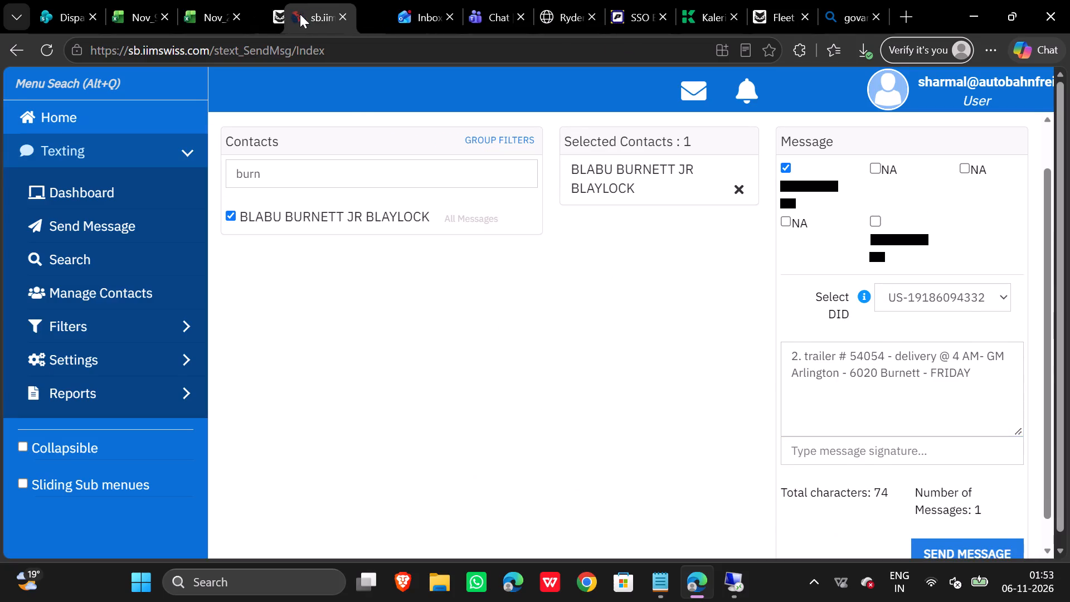
pyautogui.moveTo(300, 14); pyautogui.dragTo(290, 15)
pyautogui.click(222, 20)
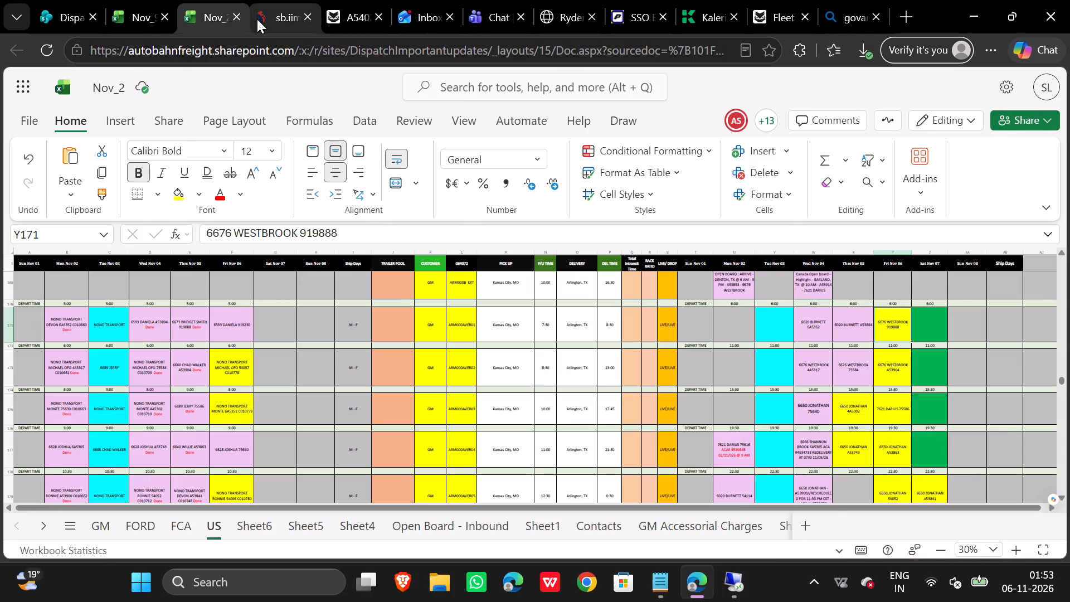
pyautogui.click(257, 19)
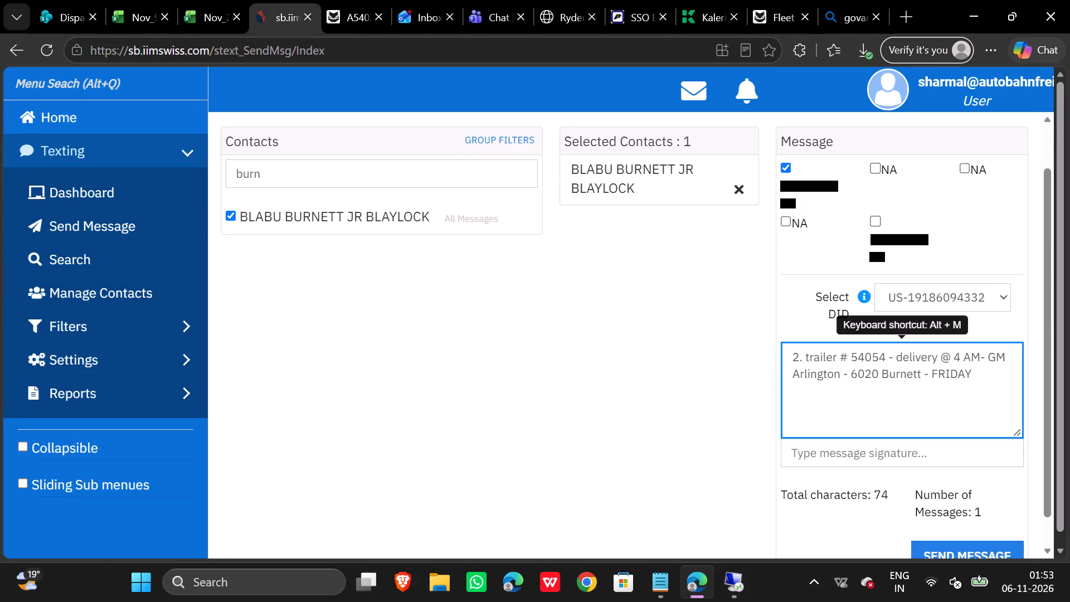
# Change the trailer number in delivery message 2 to 919888 and its delivery time to 1 AM.
pyautogui.click(886, 358)
pyautogui.press('BackSpace')
pyautogui.press('BackSpace')
pyautogui.press('BackSpace')
pyautogui.press('BackSpace')
pyautogui.press('BackSpace')
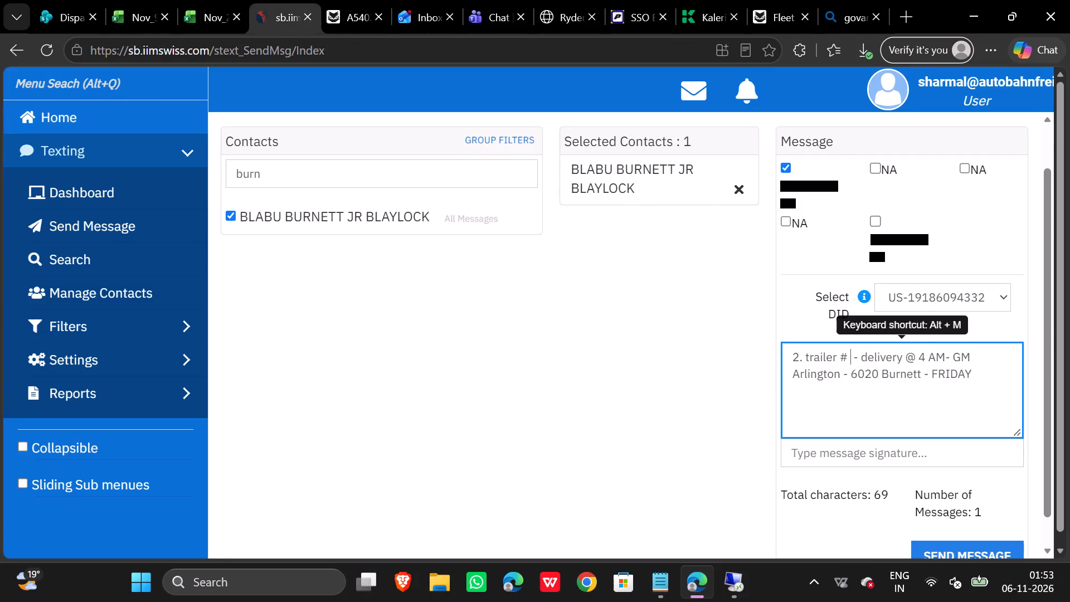
pyautogui.press('9')
pyautogui.write('19888')
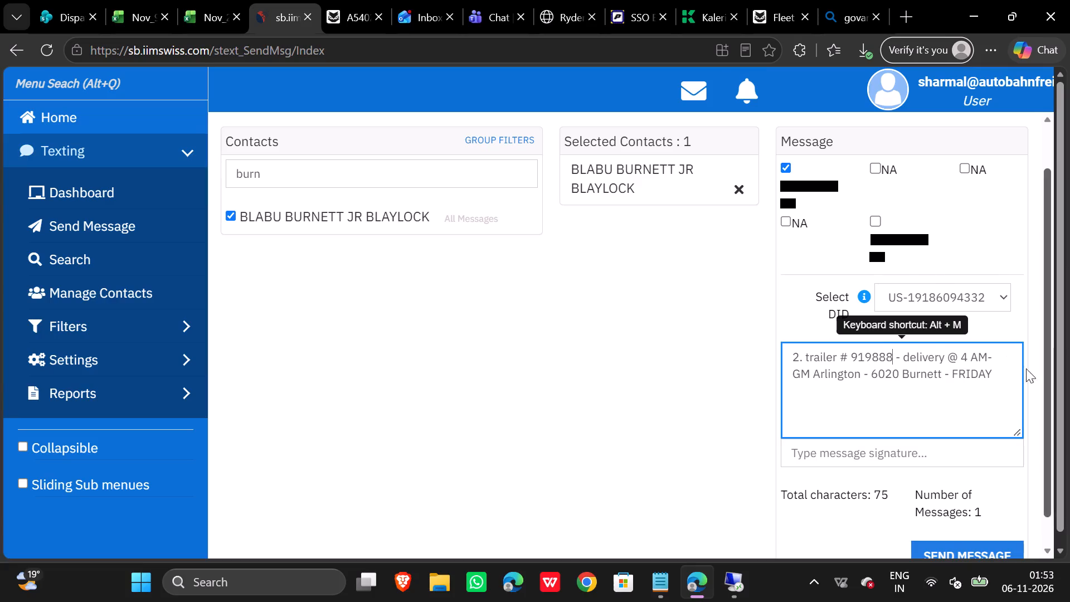
pyautogui.click(967, 359)
pyautogui.press('BackSpace')
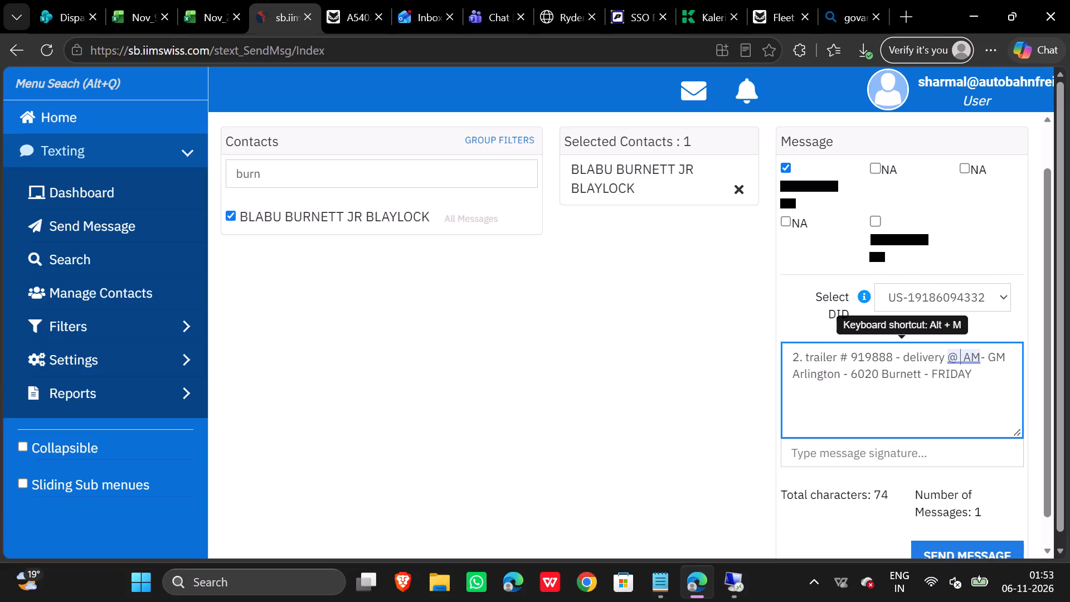
pyautogui.press('1')
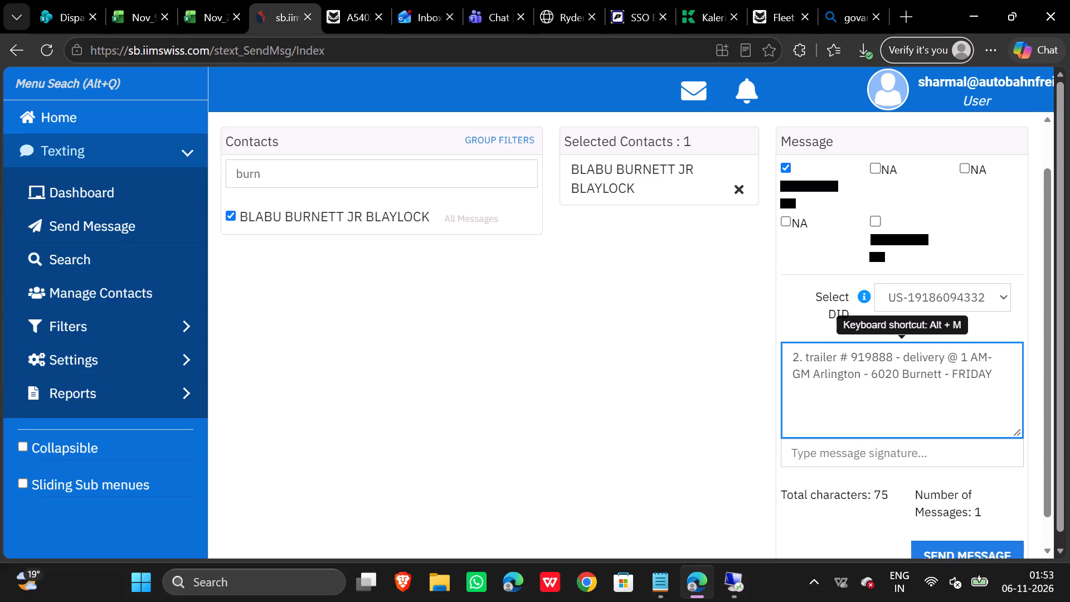
pyautogui.moveTo(940, 375); pyautogui.dragTo(874, 376)
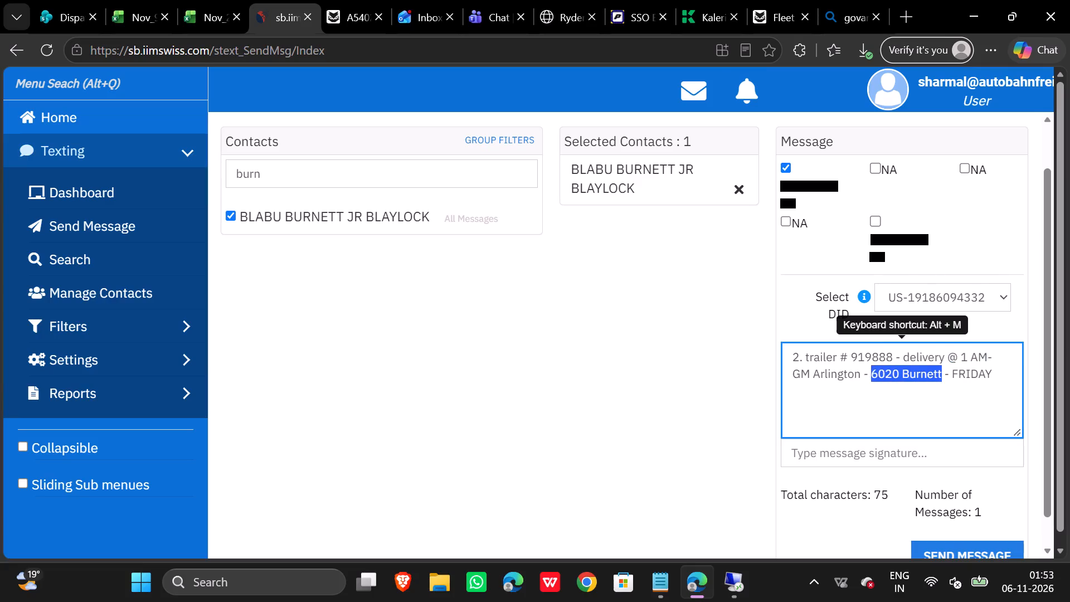
pyautogui.hotkey('ctrl', 'v')
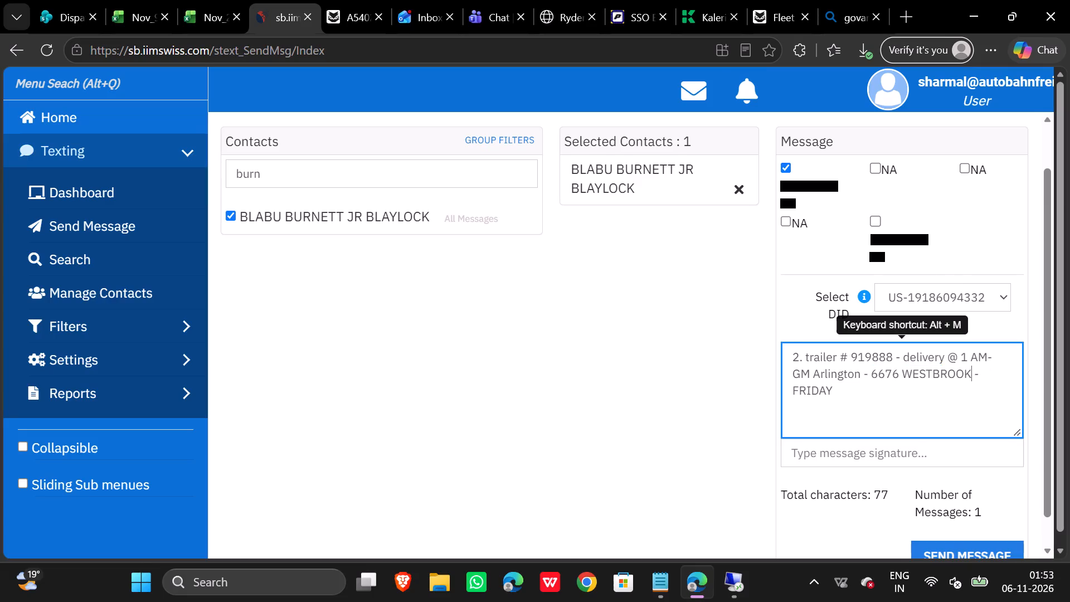
pyautogui.scroll(-1, 876, 400)
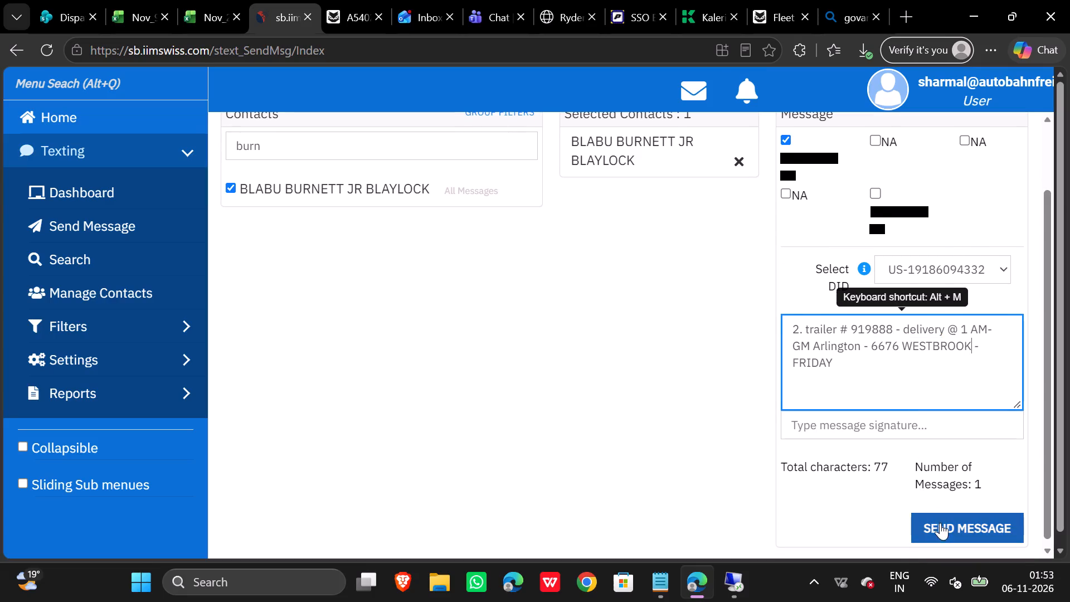
pyautogui.click(940, 524)
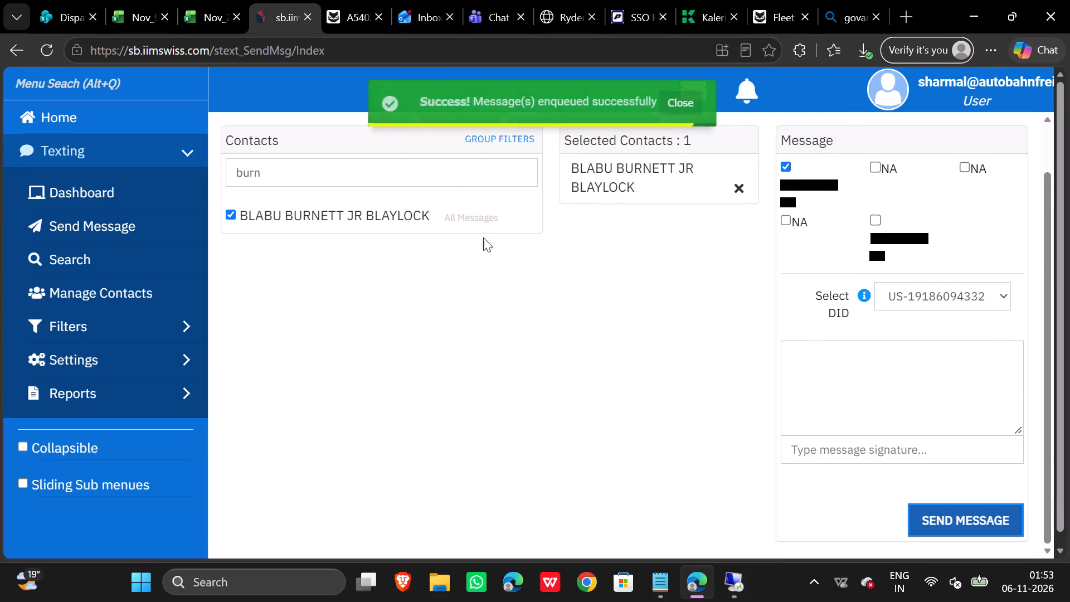
# Open the contact's message history, load older records and look for the numbered delivery messages sent on 4/11.
pyautogui.click(472, 219)
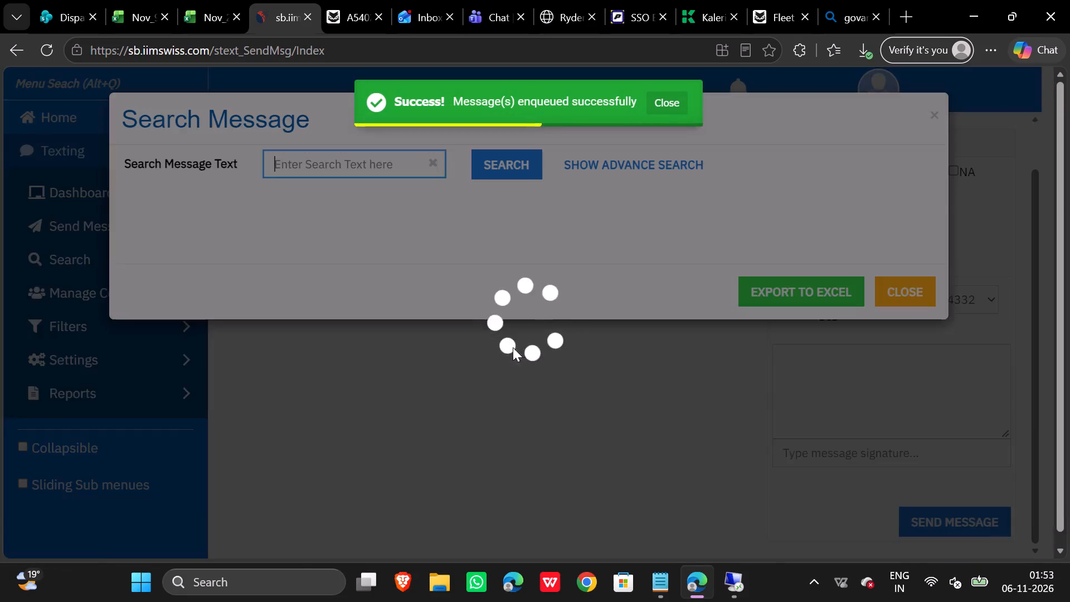
pyautogui.scroll(-2, 513, 349)
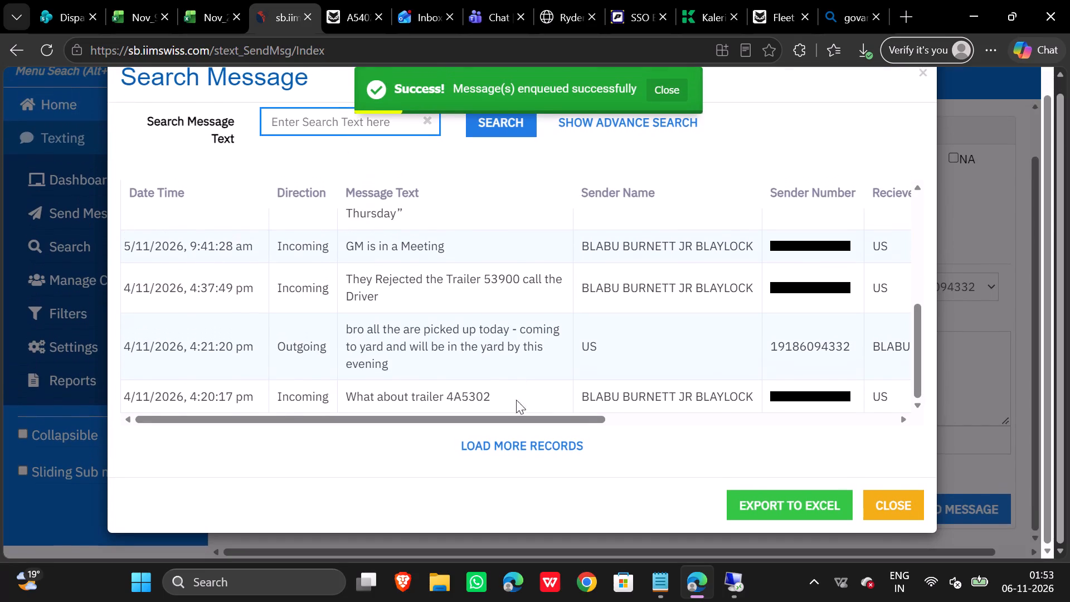
pyautogui.click(517, 441)
pyautogui.scroll(-1, 499, 304)
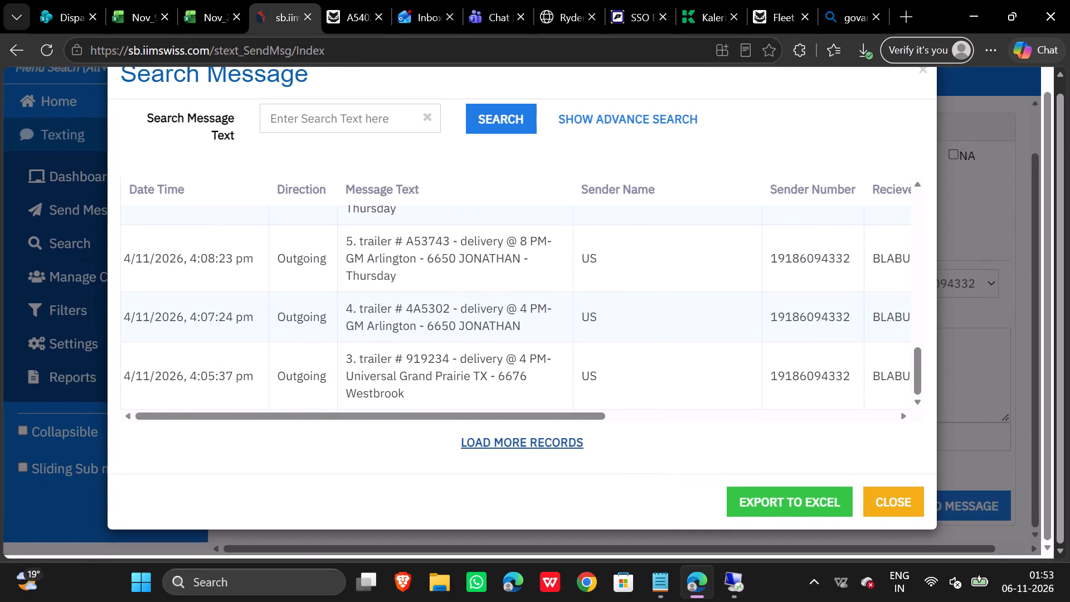
pyautogui.scroll(-1, 499, 304)
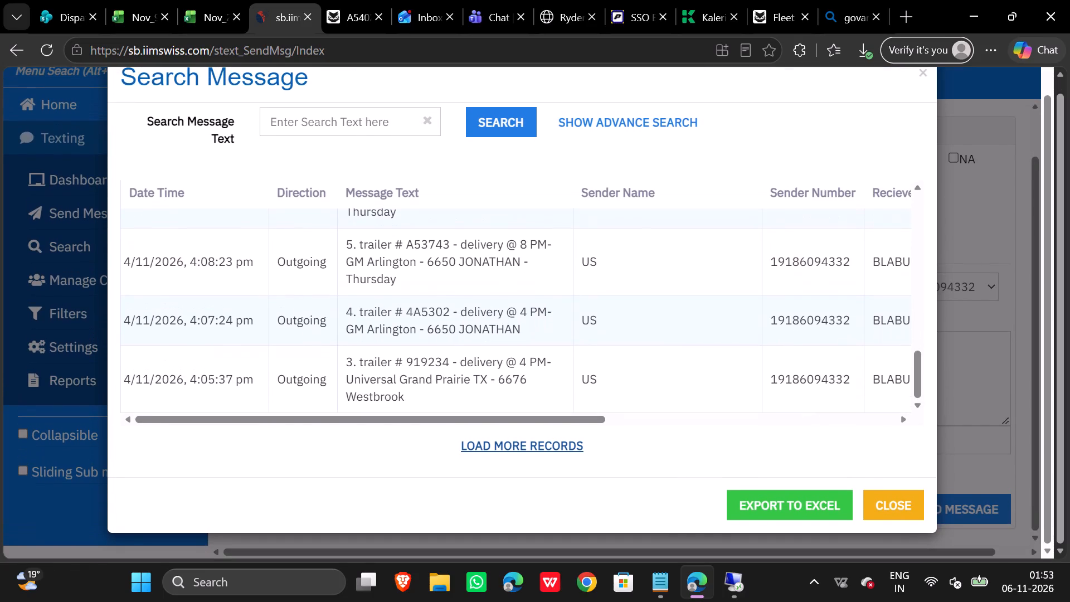
pyautogui.click(521, 444)
pyautogui.scroll(1, 483, 315)
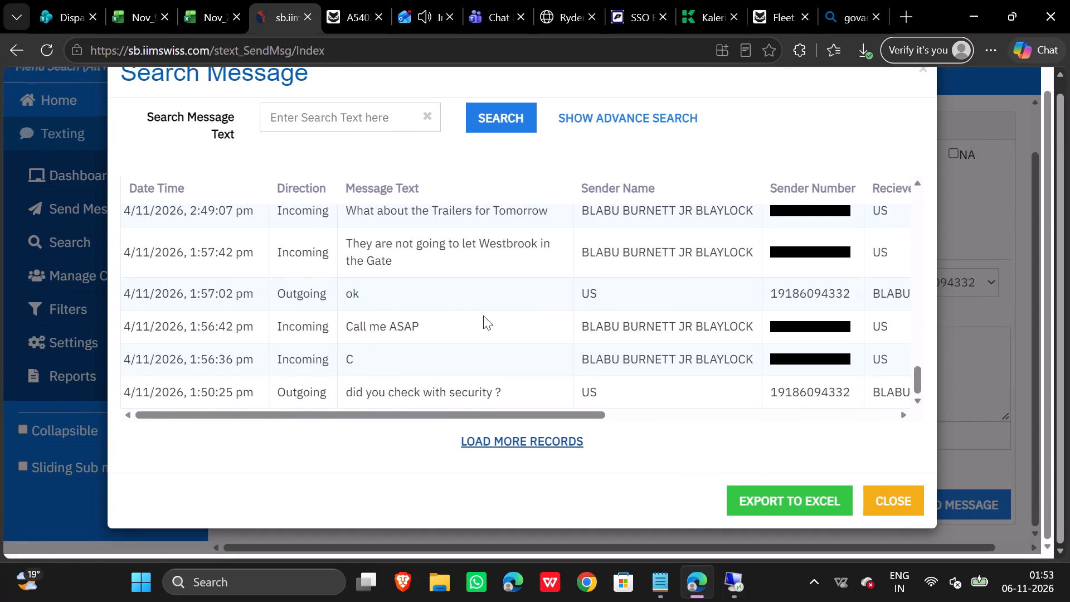
pyautogui.scroll(4, 483, 315)
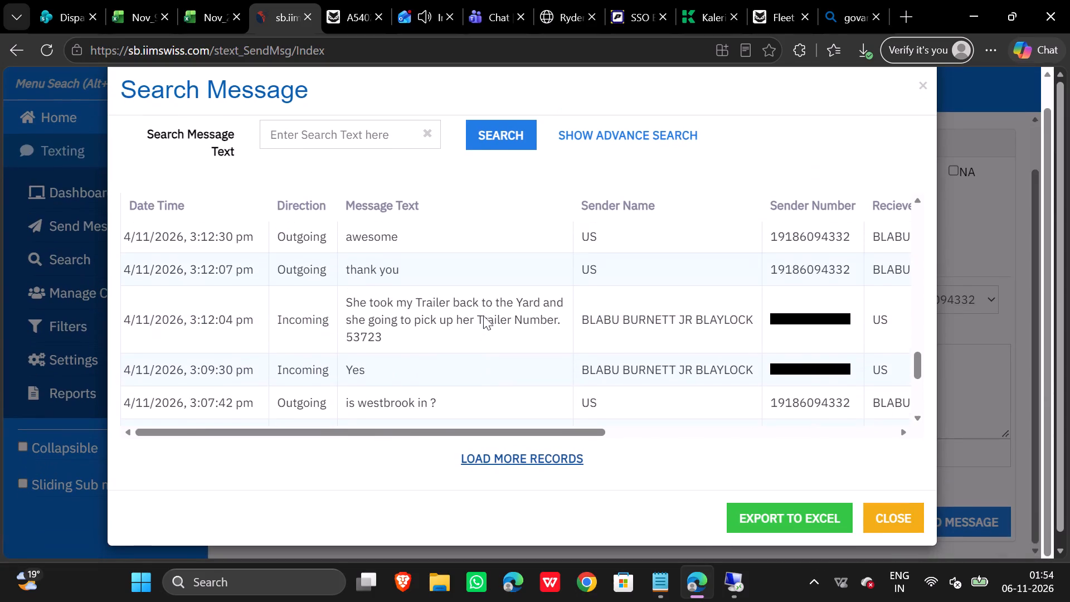
pyautogui.scroll(4, 483, 315)
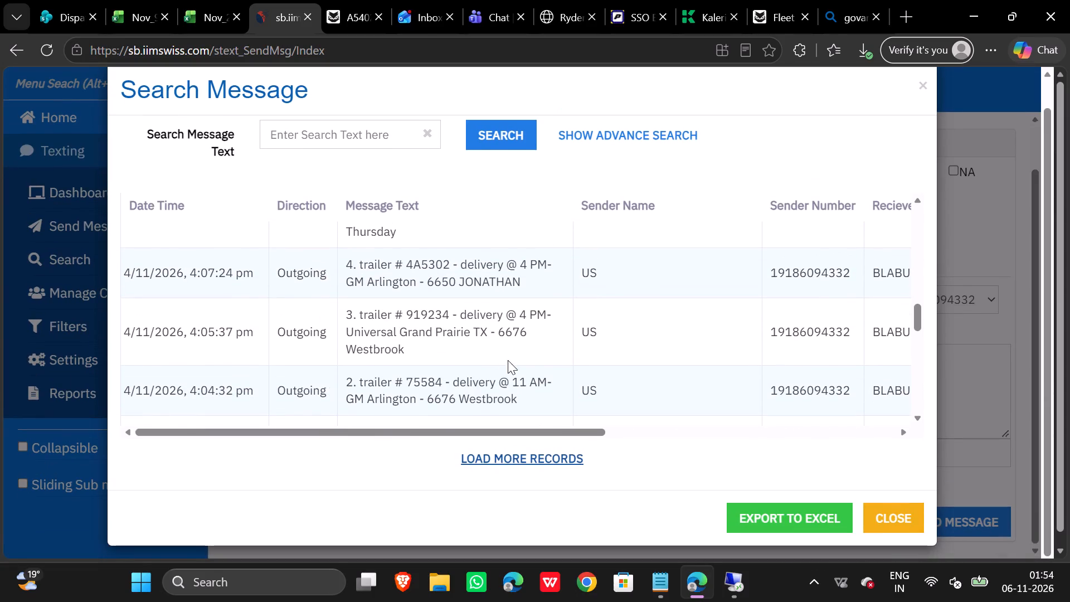
pyautogui.scroll(-1, 531, 372)
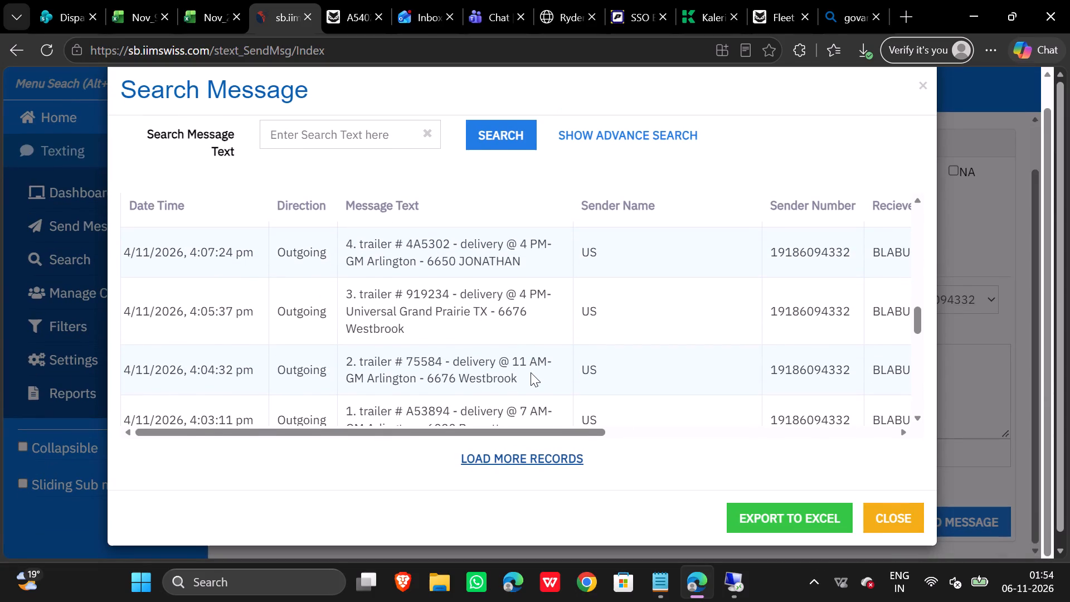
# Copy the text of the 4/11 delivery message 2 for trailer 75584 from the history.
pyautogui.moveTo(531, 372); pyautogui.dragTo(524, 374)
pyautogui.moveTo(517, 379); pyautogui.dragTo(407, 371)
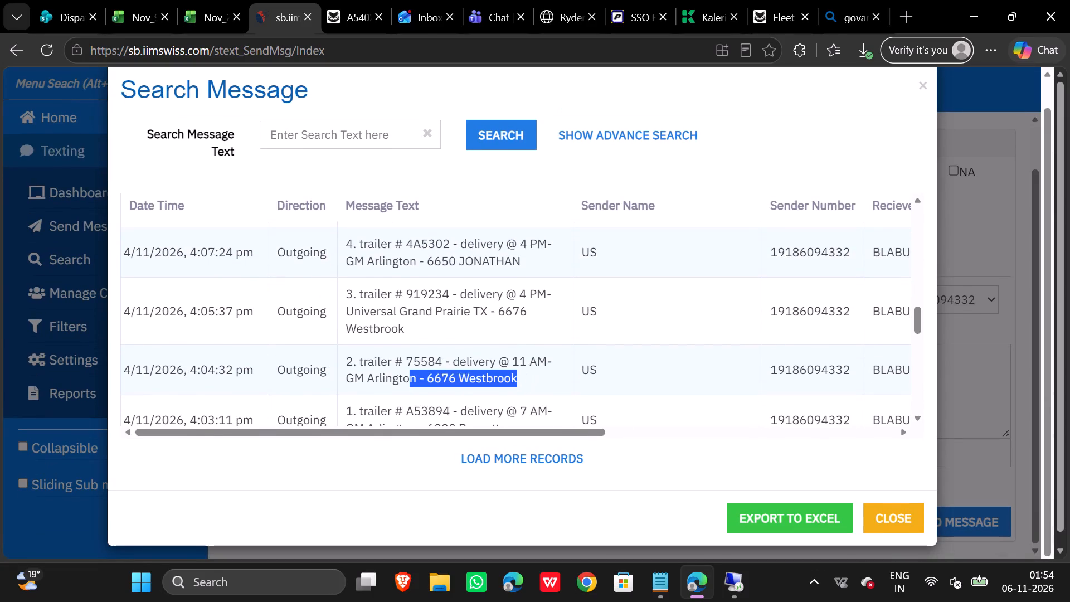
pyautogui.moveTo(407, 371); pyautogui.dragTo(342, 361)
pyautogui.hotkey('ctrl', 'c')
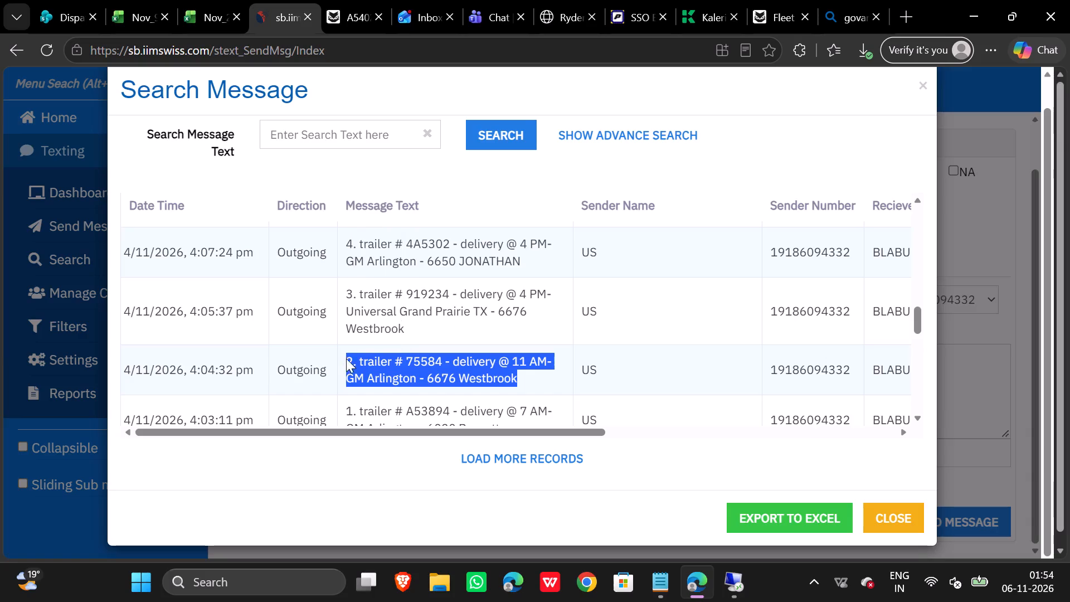
# Copy the full text of the sent Friday message 2 for trailer 919888 and close the history.
pyautogui.scroll(7, 412, 306)
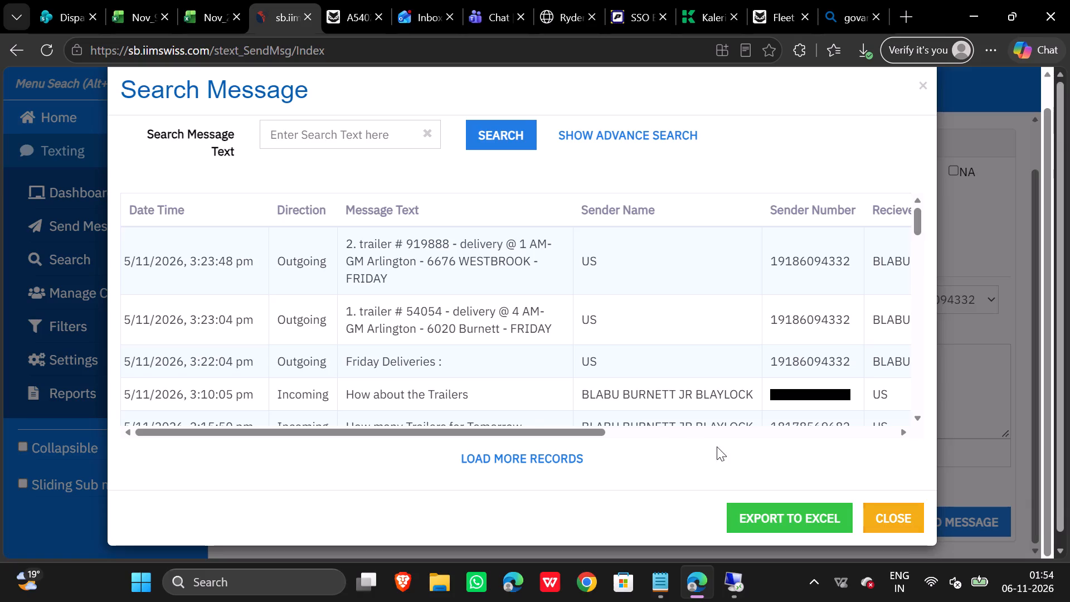
pyautogui.moveTo(386, 278); pyautogui.dragTo(384, 278)
pyautogui.moveTo(384, 278); pyautogui.dragTo(325, 243)
pyautogui.hotkey('ctrl', 'c')
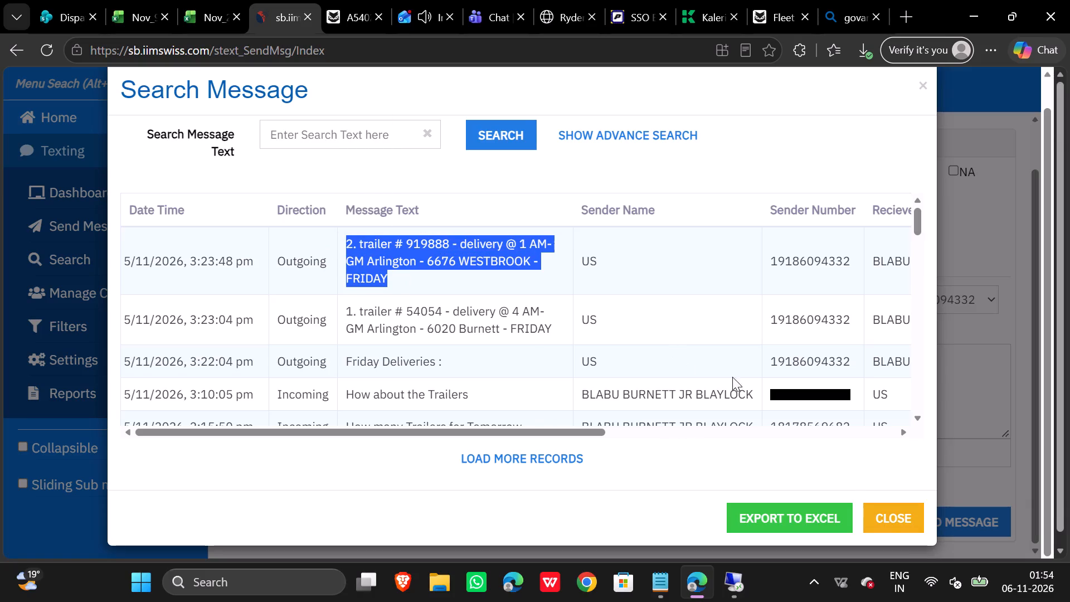
pyautogui.click(888, 516)
# Start a new message to the contact with "sorry - " followed by the copied message 2 text.
pyautogui.click(813, 361)
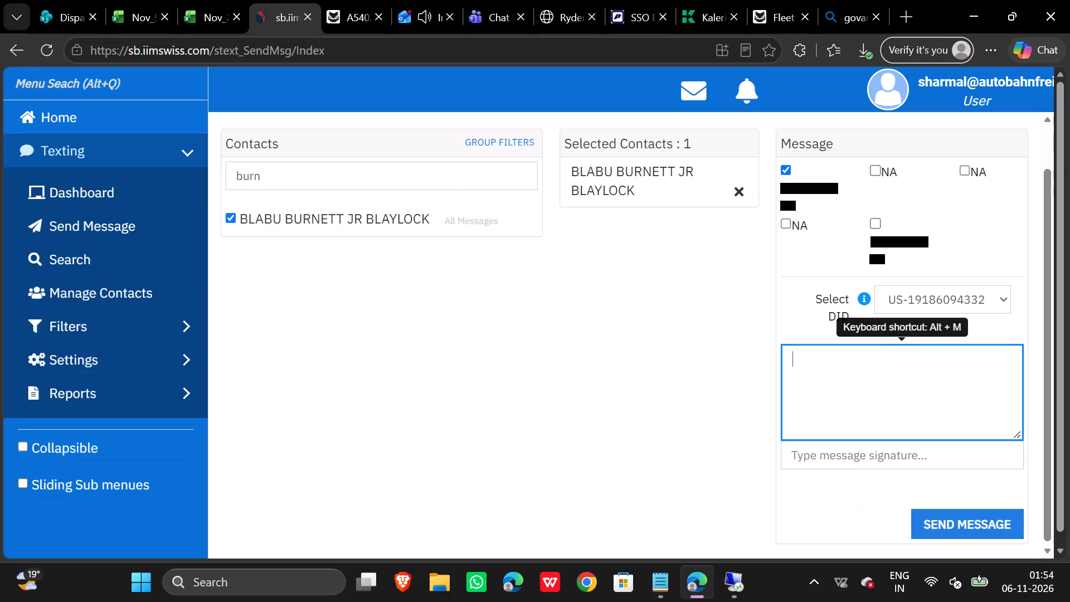
pyautogui.write('sorry')
pyautogui.press('space')
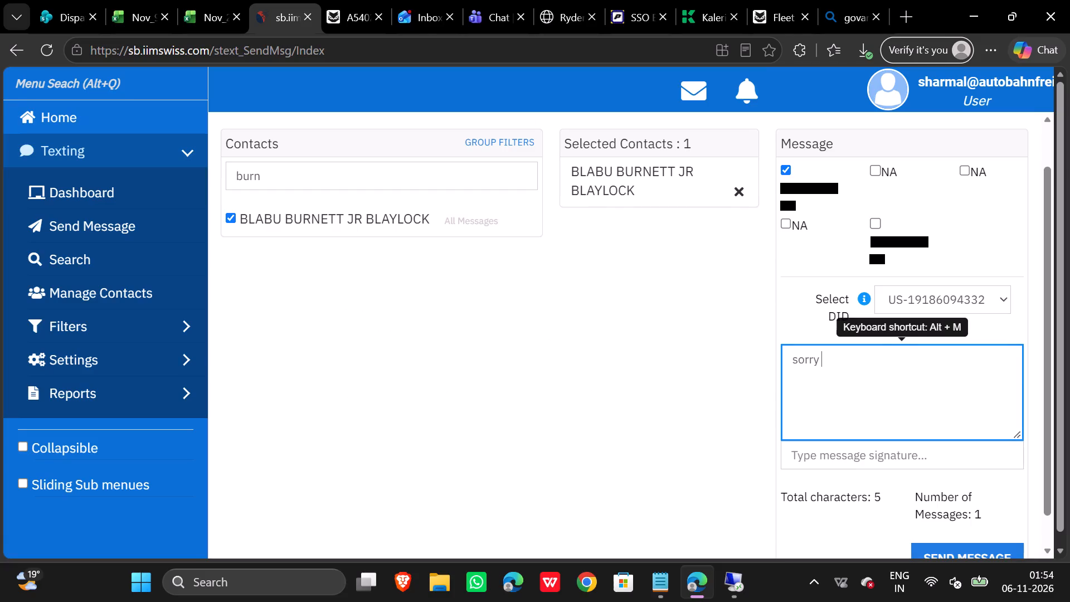
pyautogui.write('-')
pyautogui.press('space')
pyautogui.hotkey('ctrl', 'v')
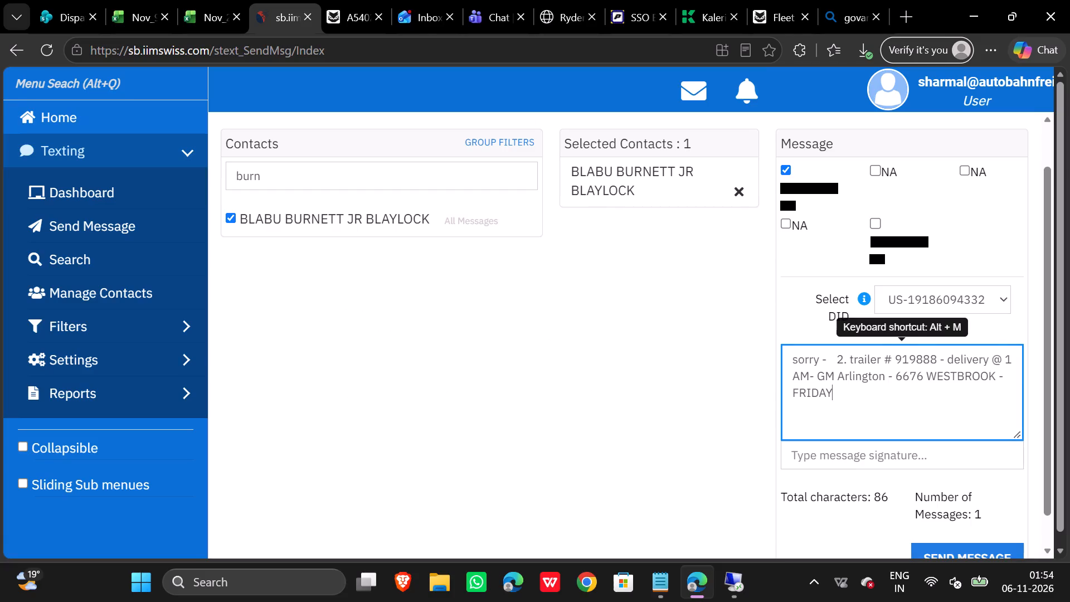
# Correct the delivery time in the apology message to "7* AM" and send it to the contact.
pyautogui.click(1010, 360)
pyautogui.press('BackSpace')
pyautogui.press('7')
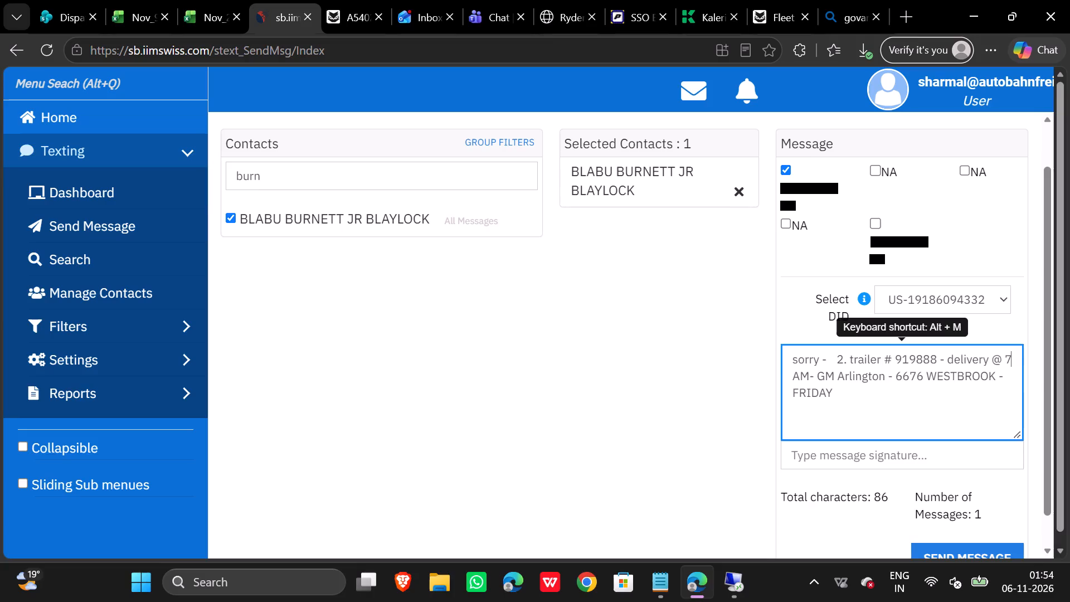
pyautogui.hotkey('shift', '*')
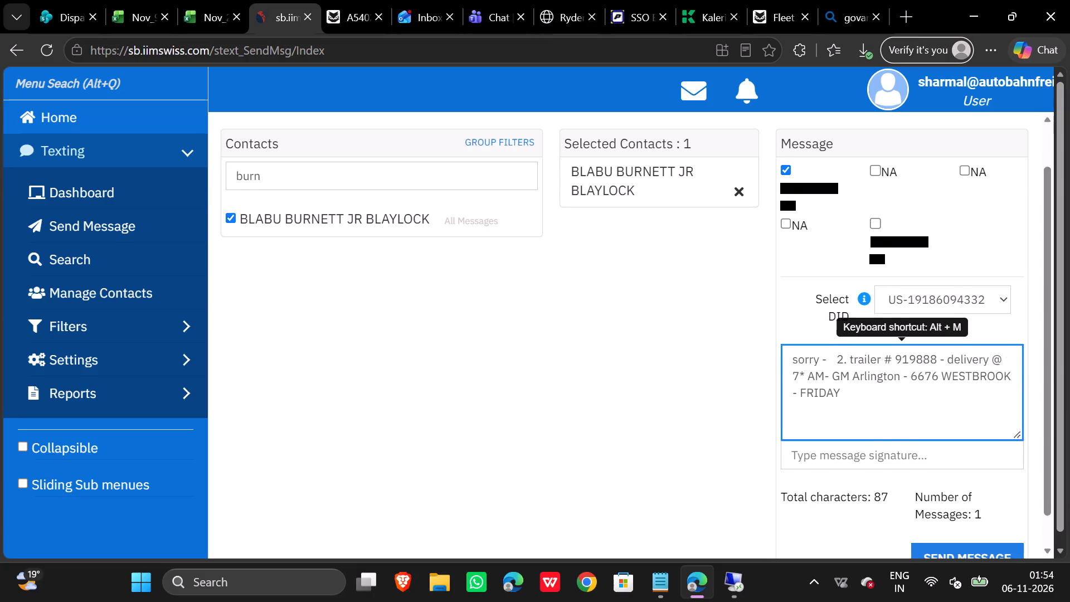
pyautogui.scroll(-1, 991, 465)
pyautogui.click(974, 526)
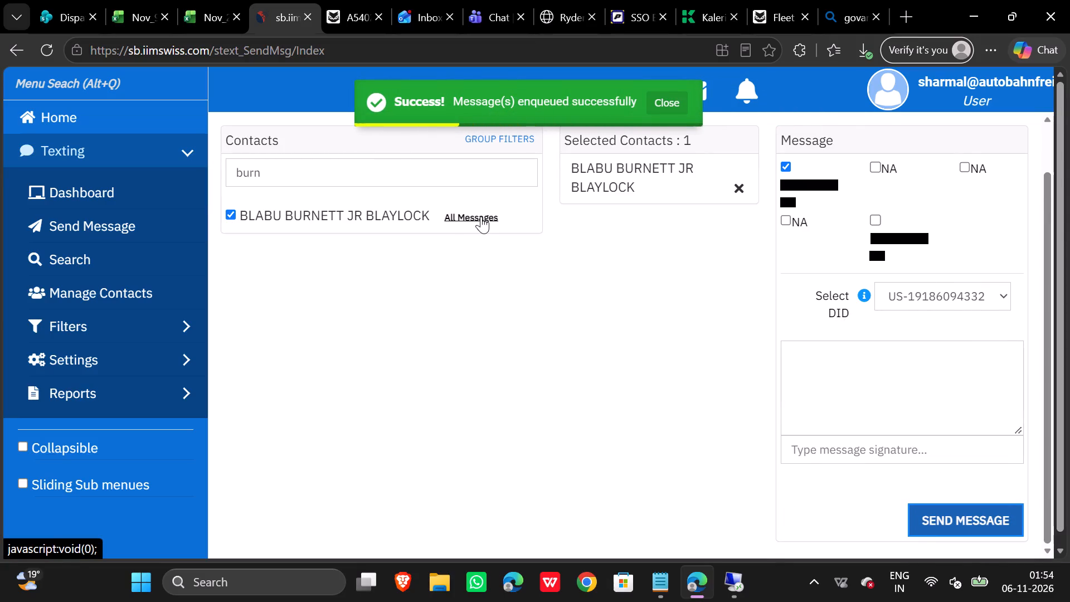
# Copy the text of the 4/11 delivery message 2 for trailer 75584 from the contact's message history and close the history.
pyautogui.click(472, 213)
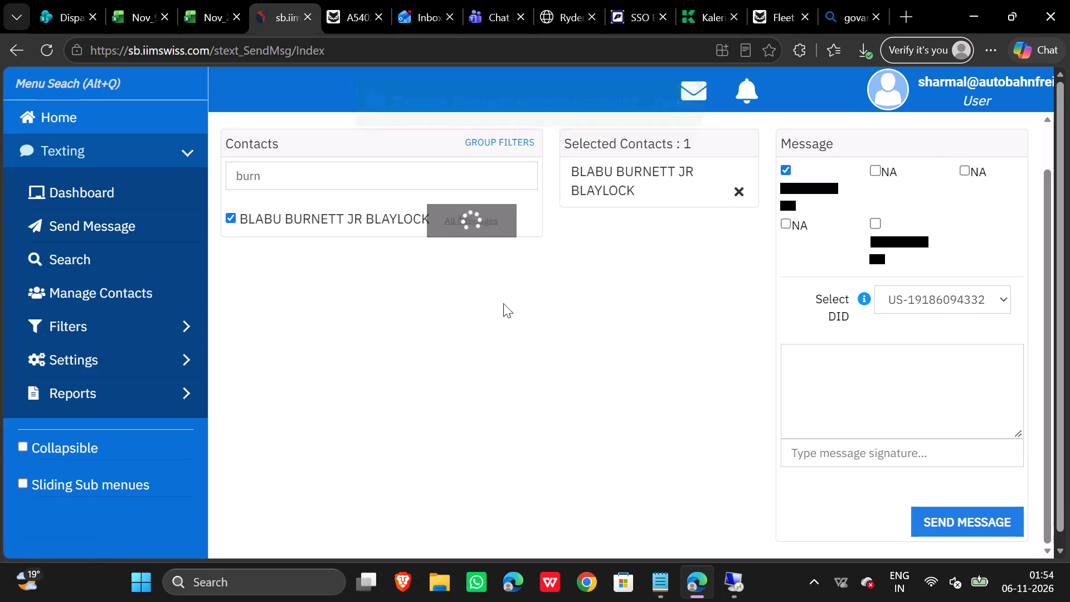
pyautogui.scroll(2, 423, 274)
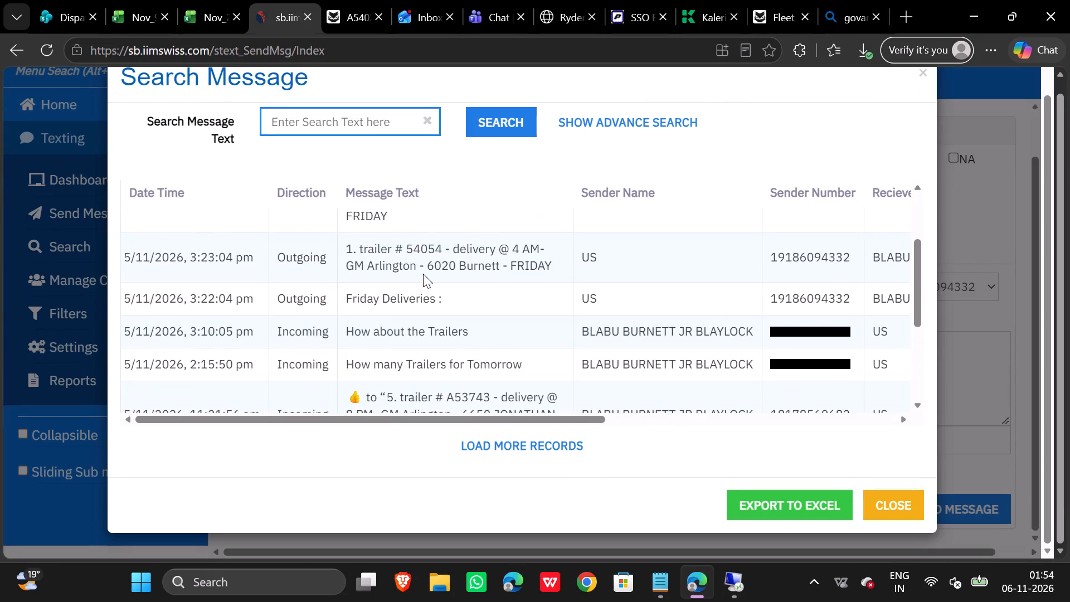
pyautogui.scroll(2, 423, 274)
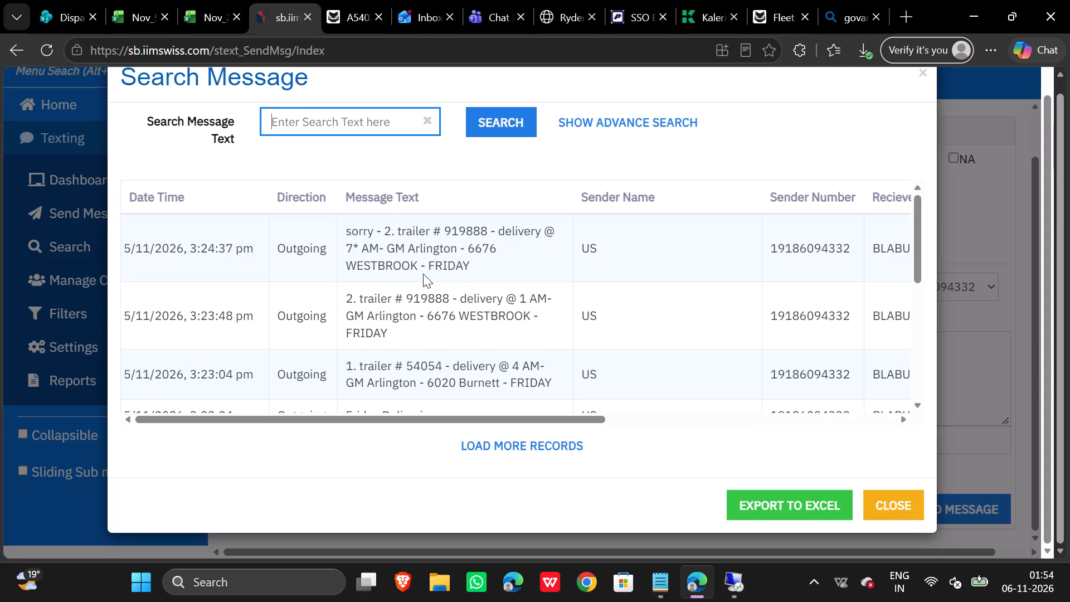
pyautogui.scroll(-5, 423, 274)
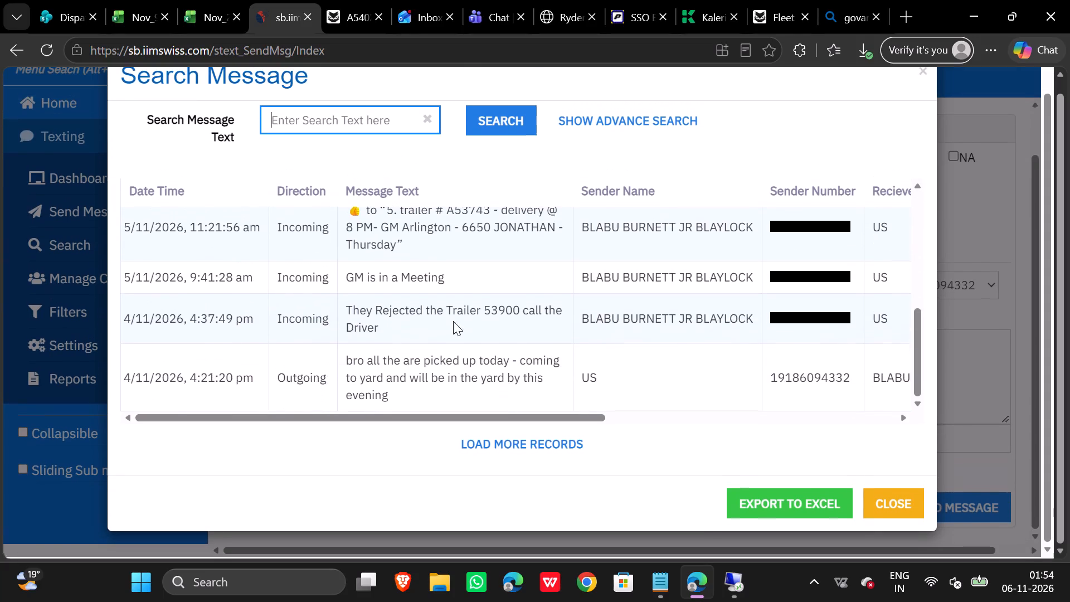
pyautogui.click(507, 440)
pyautogui.click(507, 440)
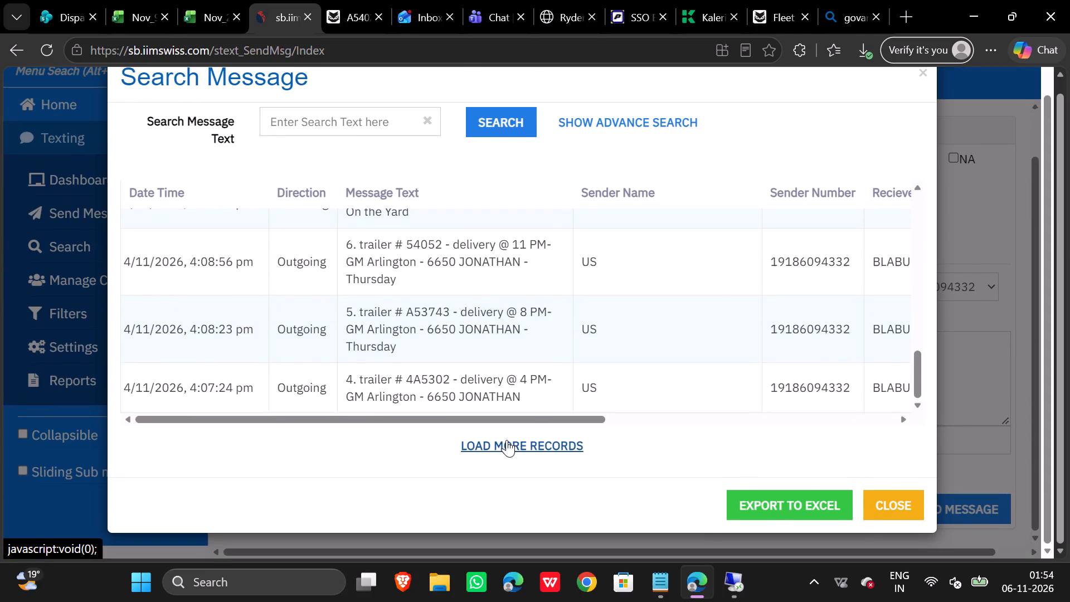
pyautogui.scroll(2, 471, 347)
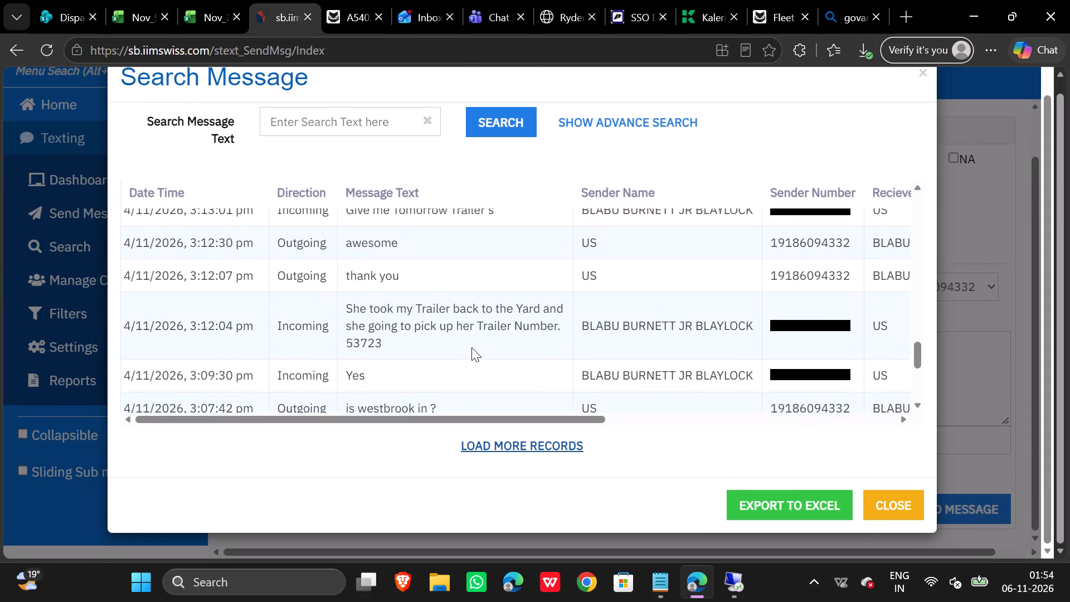
pyautogui.scroll(3, 471, 347)
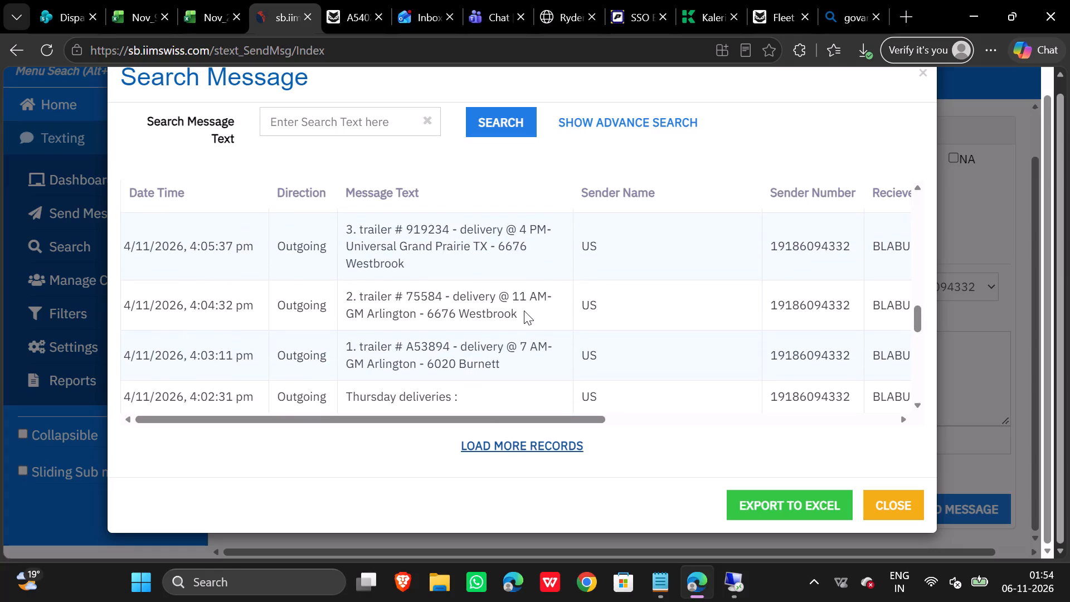
pyautogui.moveTo(524, 312); pyautogui.dragTo(332, 296)
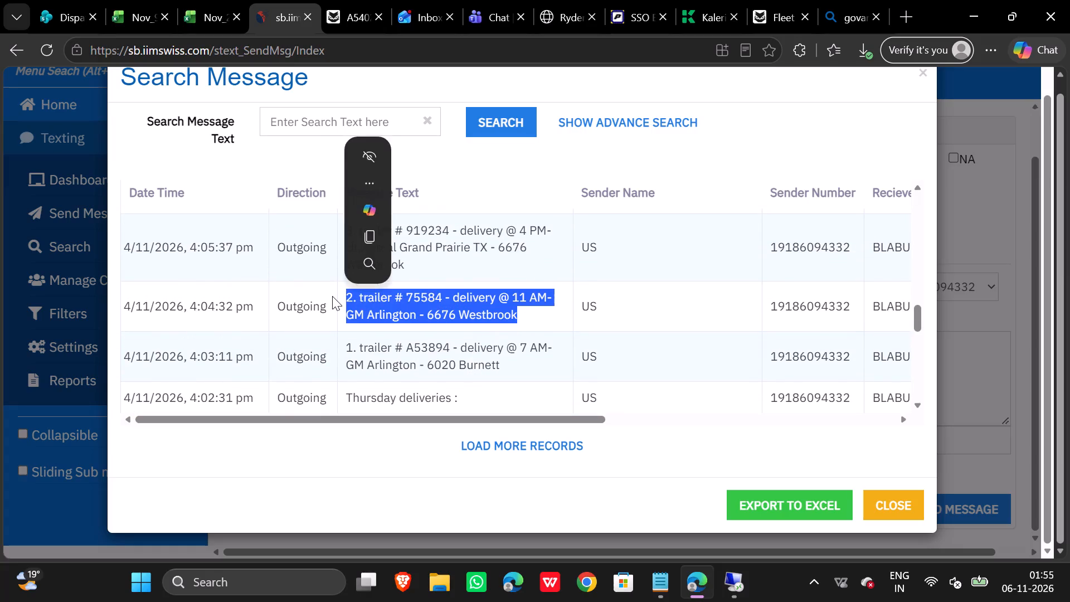
pyautogui.hotkey('ctrl', 'c')
pyautogui.scroll(3, 501, 274)
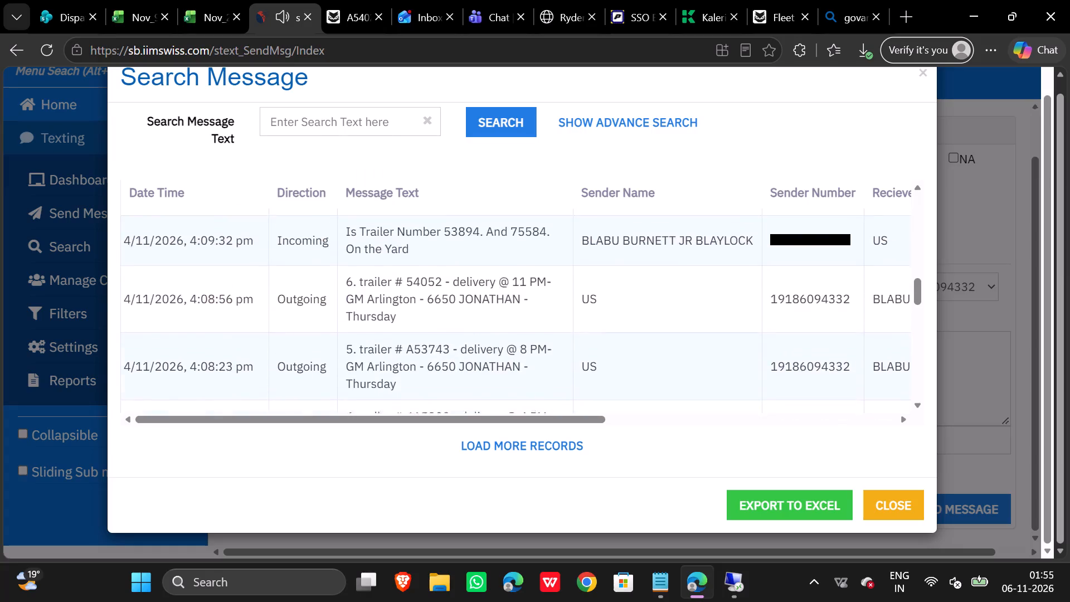
pyautogui.scroll(5, 501, 274)
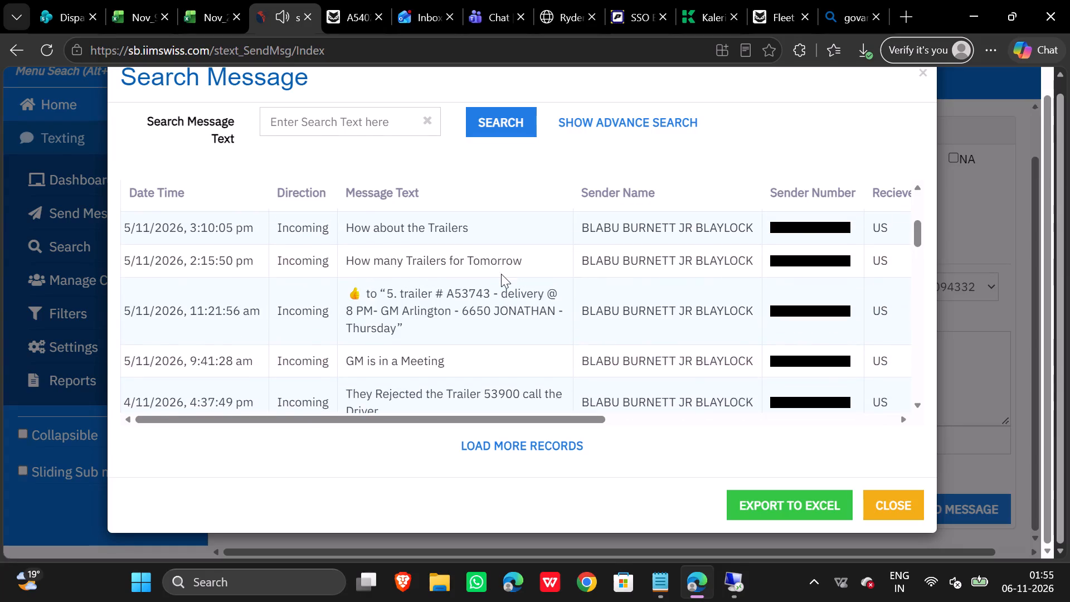
pyautogui.scroll(1, 501, 274)
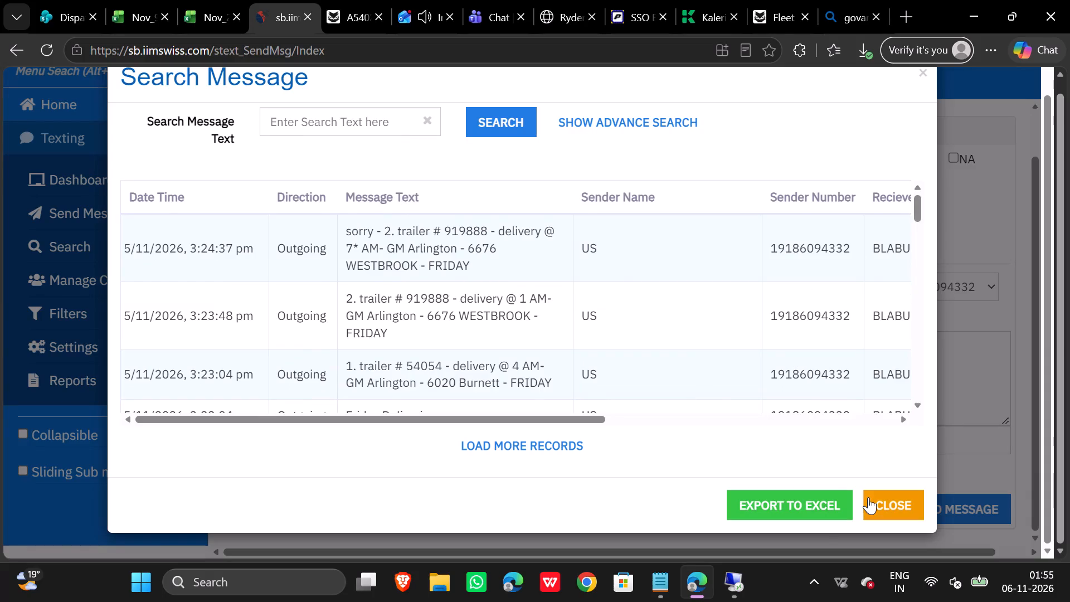
pyautogui.click(869, 498)
# Paste the copied delivery text into a new message to the contact and renumber it as 3.
pyautogui.click(853, 357)
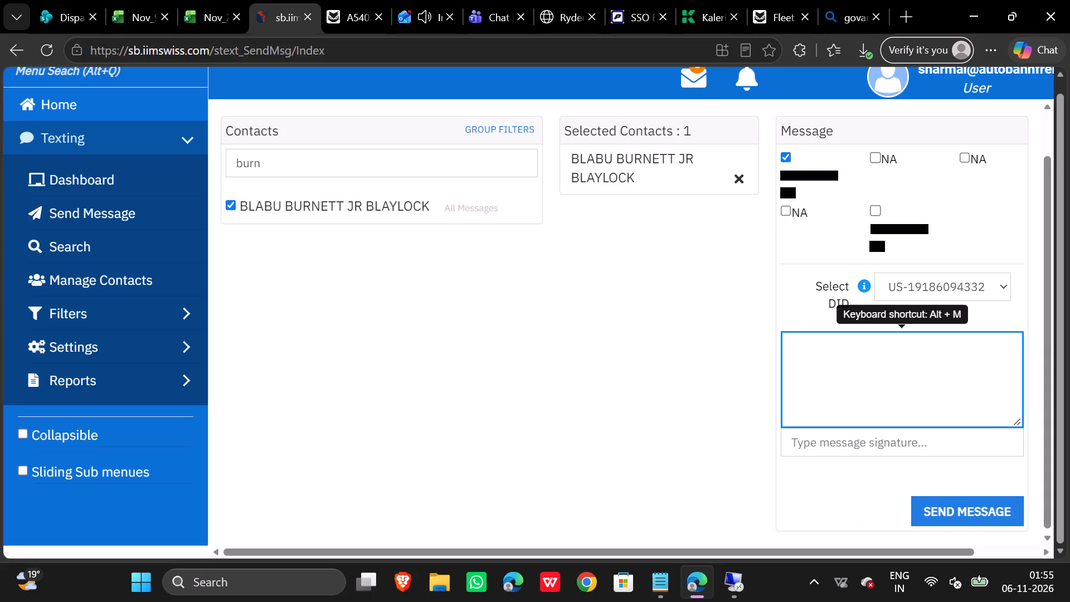
pyautogui.hotkey('ctrl', 'v')
pyautogui.click(821, 342)
pyautogui.press('BackSpace')
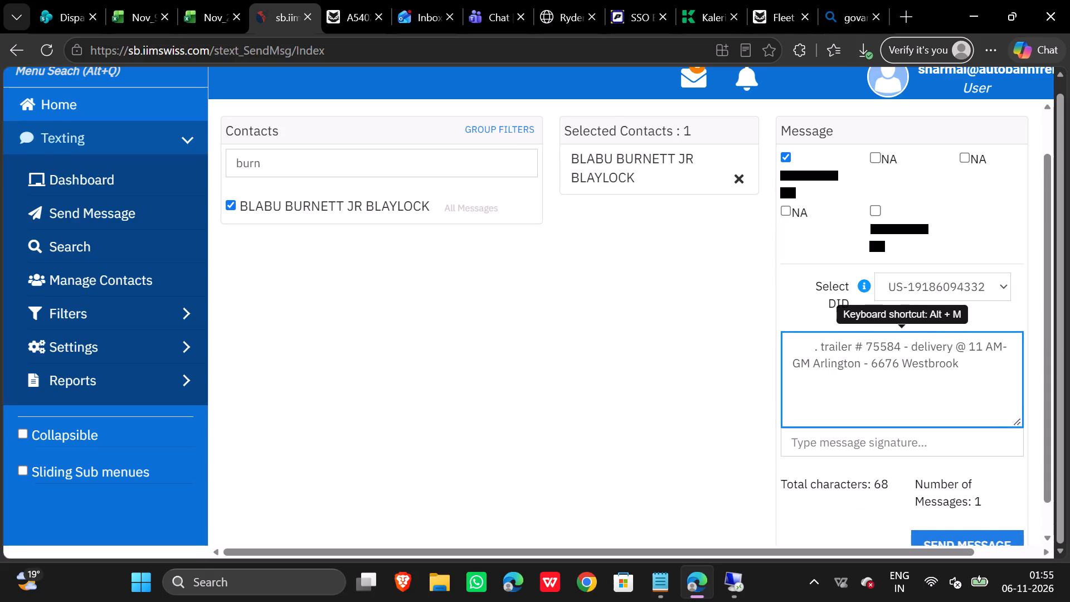
pyautogui.press('3')
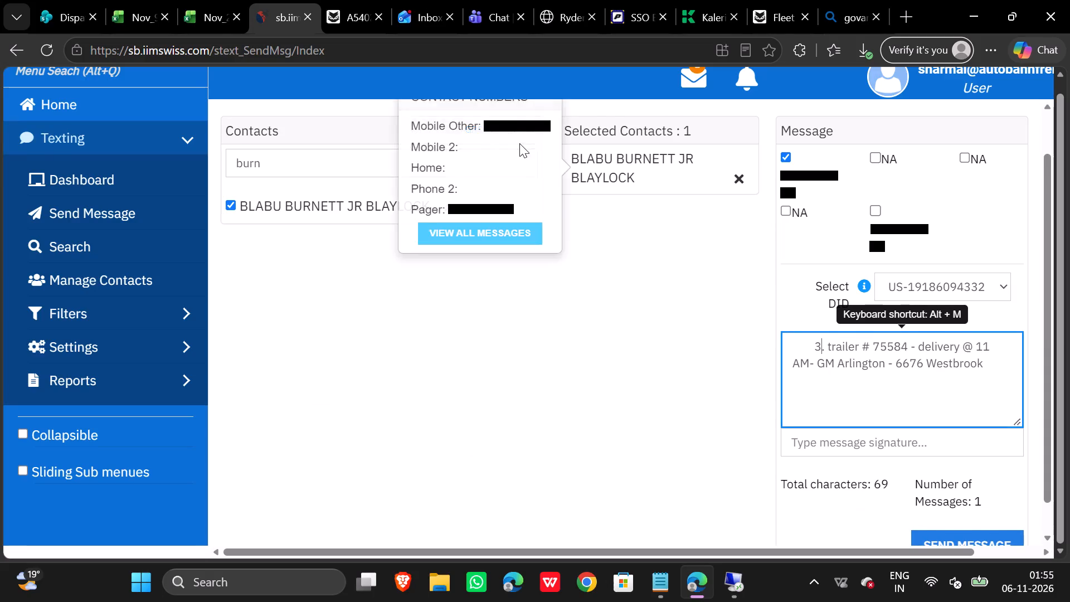
# Replace the trailer number in message 3 with A53904, copied from the Friday 6676 Westbrook entry on the US dispatch board.
pyautogui.click(204, 1)
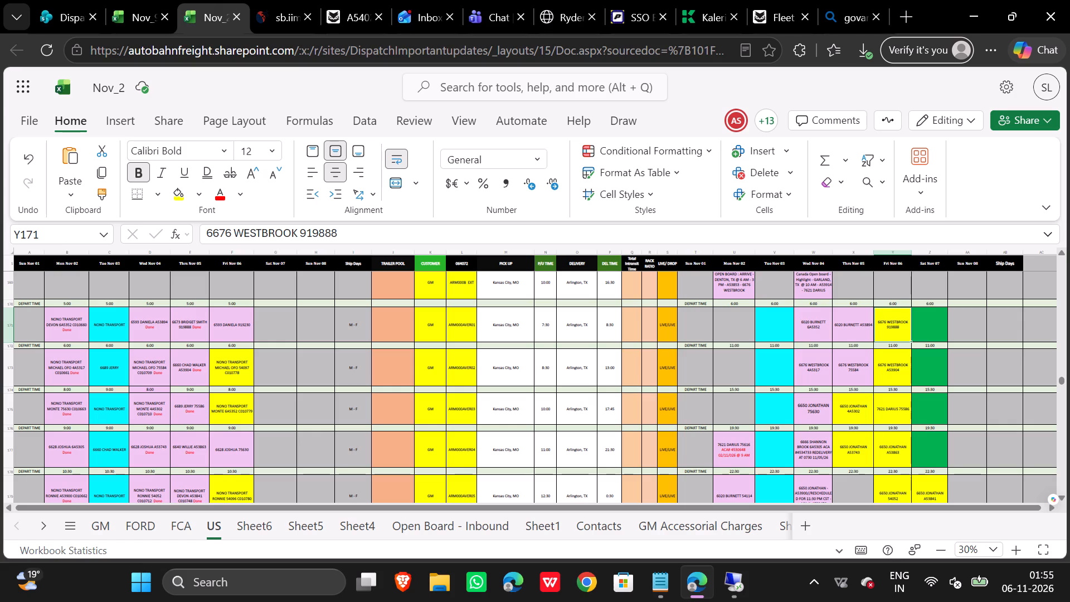
pyautogui.click(900, 374)
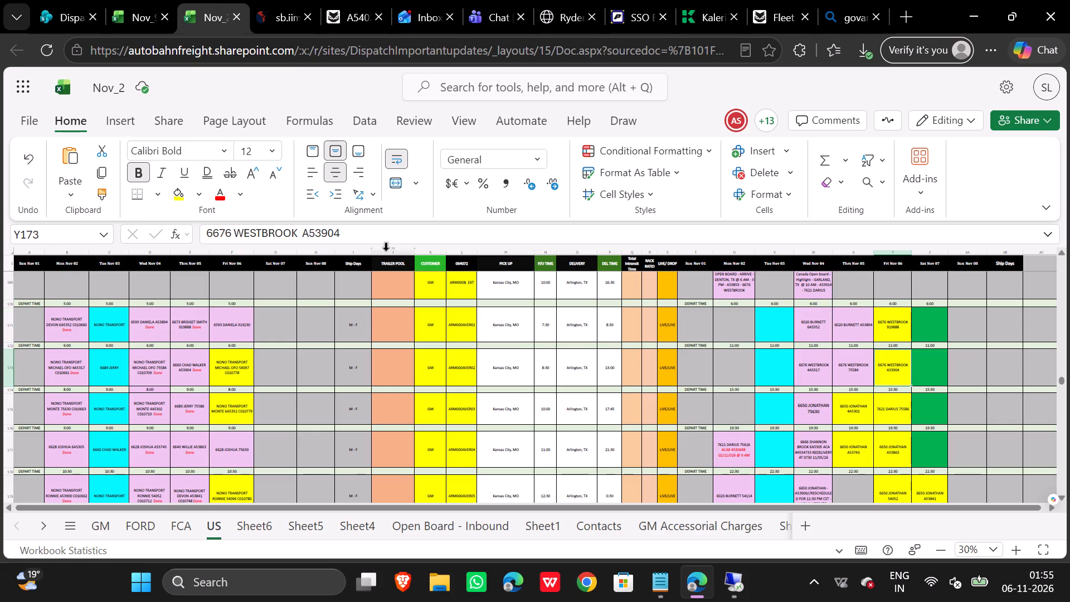
pyautogui.moveTo(342, 234); pyautogui.dragTo(307, 234)
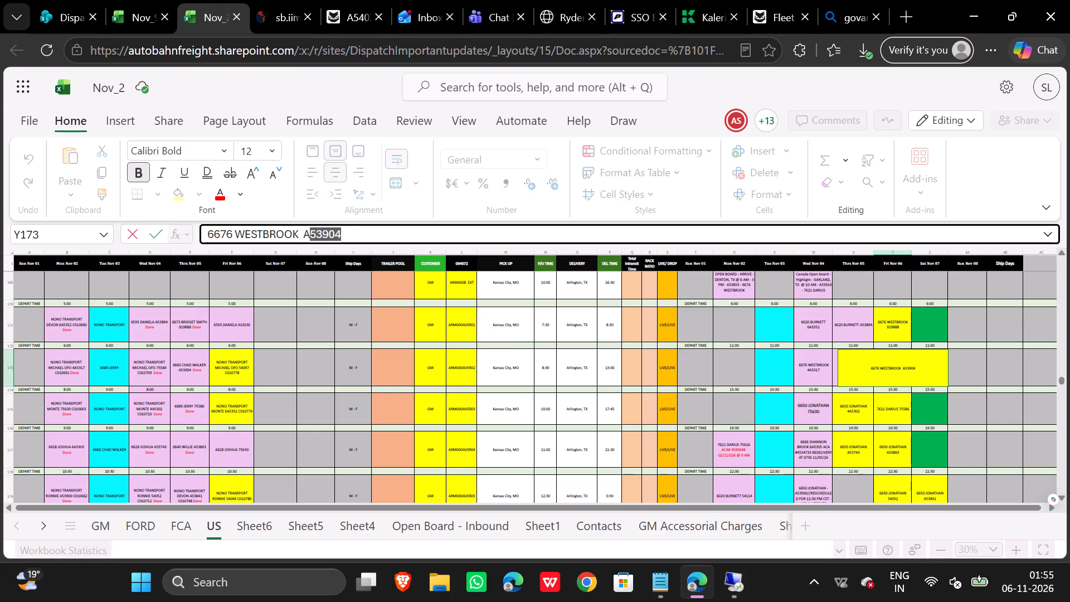
pyautogui.moveTo(307, 234); pyautogui.dragTo(304, 234)
pyautogui.hotkey('ctrl', 'c')
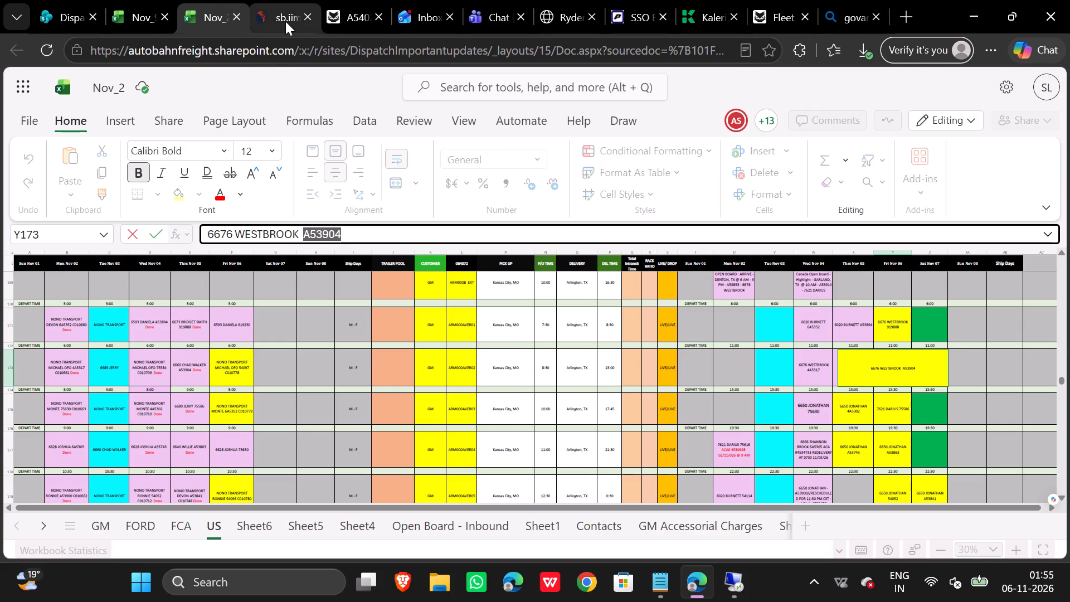
pyautogui.click(285, 21)
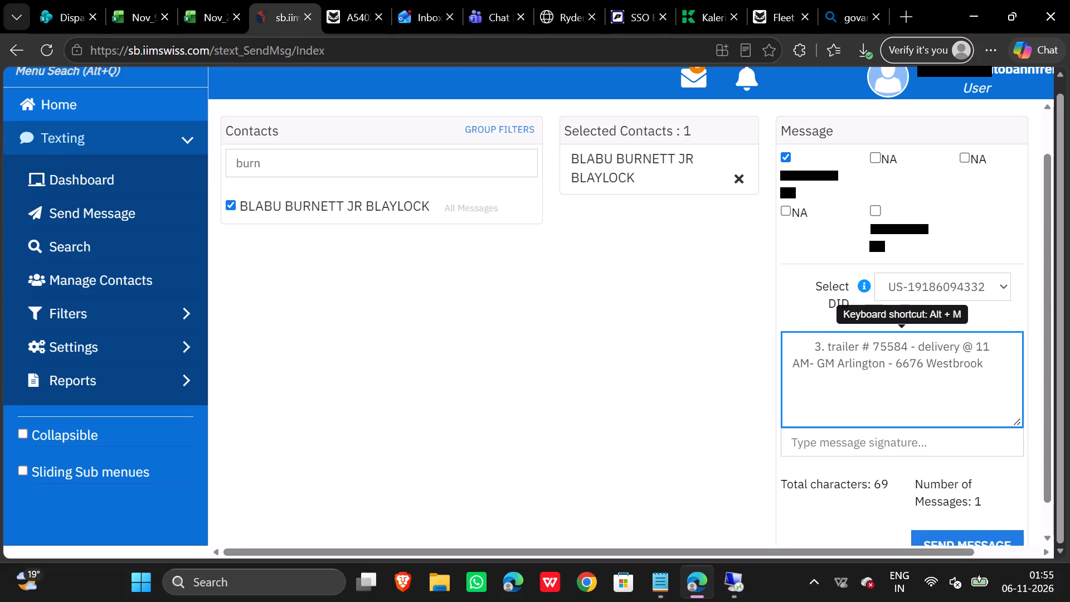
pyautogui.moveTo(906, 342); pyautogui.dragTo(886, 343)
pyautogui.moveTo(886, 343); pyautogui.dragTo(876, 344)
pyautogui.hotkey('ctrl', 'v')
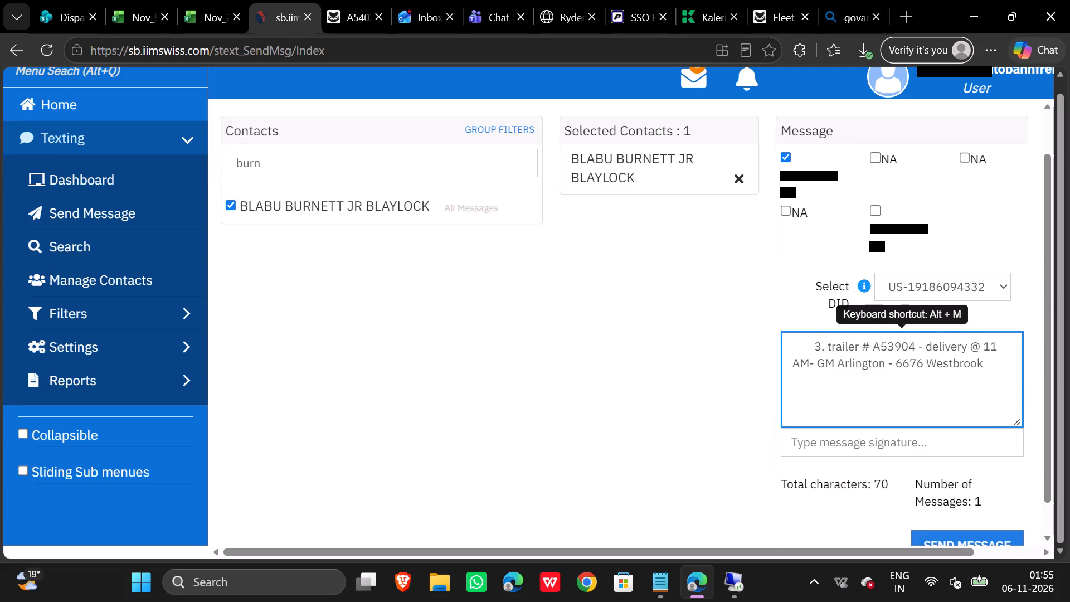
# Append "- FRIDAY" to message 3, copy its full text for reuse, and send it to the contact.
pyautogui.click(990, 361)
pyautogui.press('space')
pyautogui.write('- FRIDAY')
pyautogui.scroll(-1, 1069, 367)
pyautogui.moveTo(849, 378); pyautogui.dragTo(783, 355)
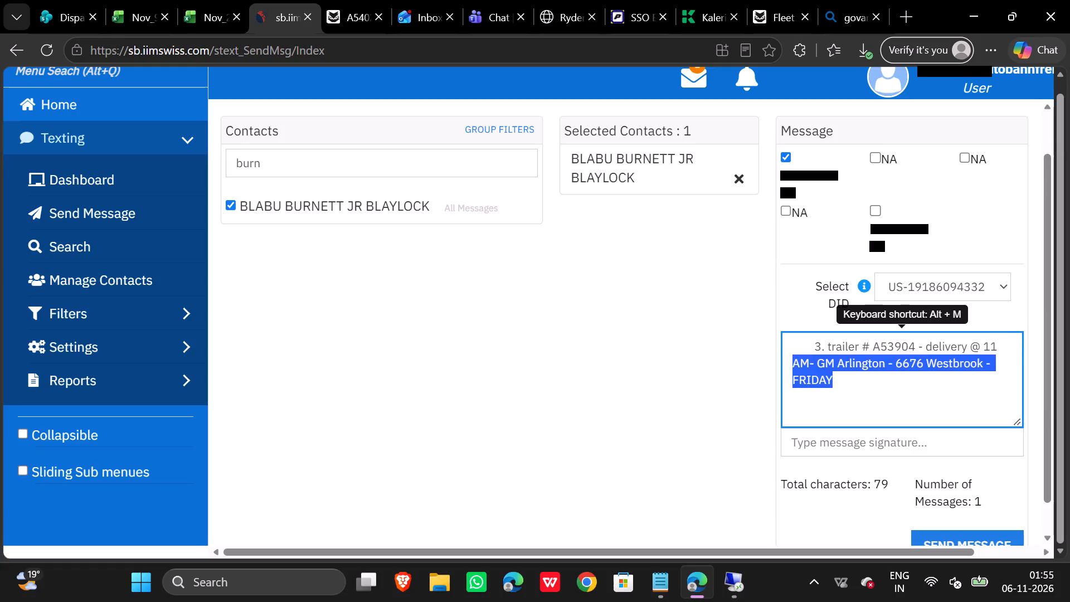
pyautogui.moveTo(783, 355); pyautogui.dragTo(785, 348)
pyautogui.hotkey('ctrl', 'c')
pyautogui.scroll(-1, 785, 348)
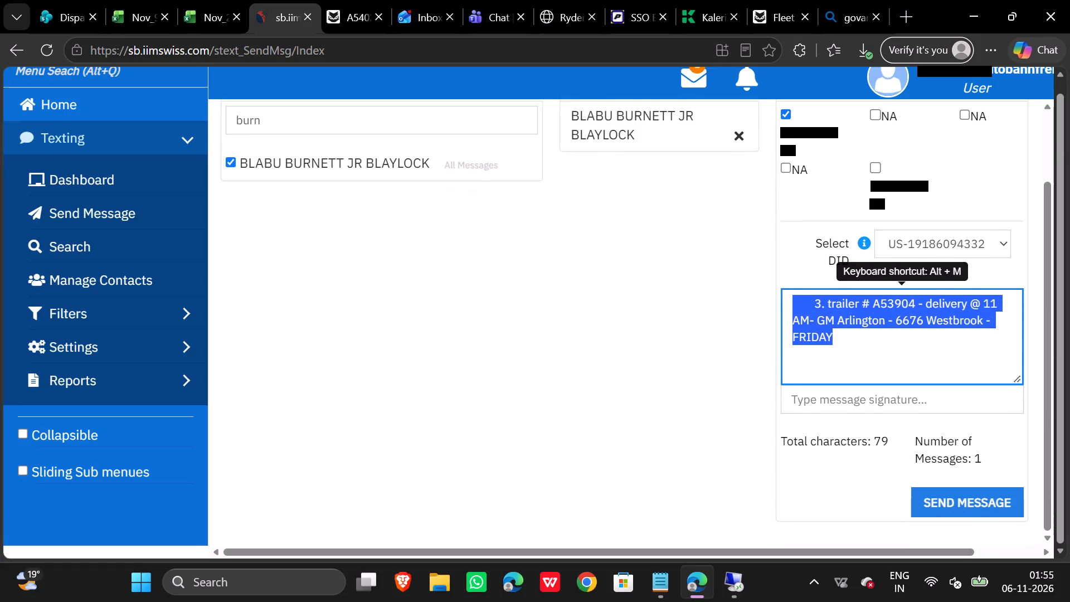
pyautogui.click(932, 501)
# Paste the copied Friday message text into a new message and renumber it as 4.
pyautogui.doubleClick(824, 333)
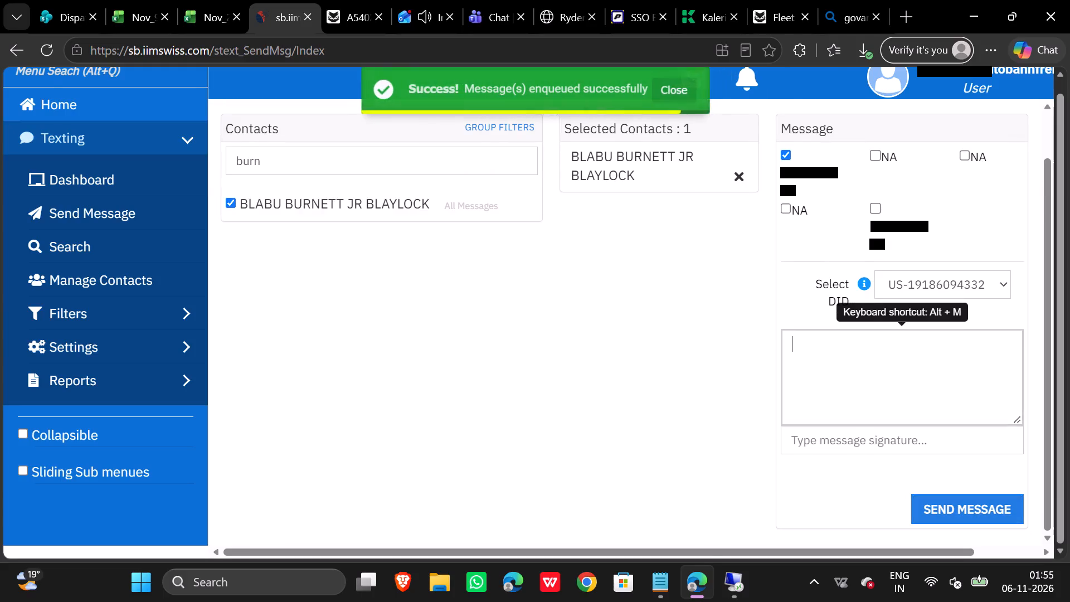
pyautogui.hotkey('ctrl', 'v')
pyautogui.click(824, 344)
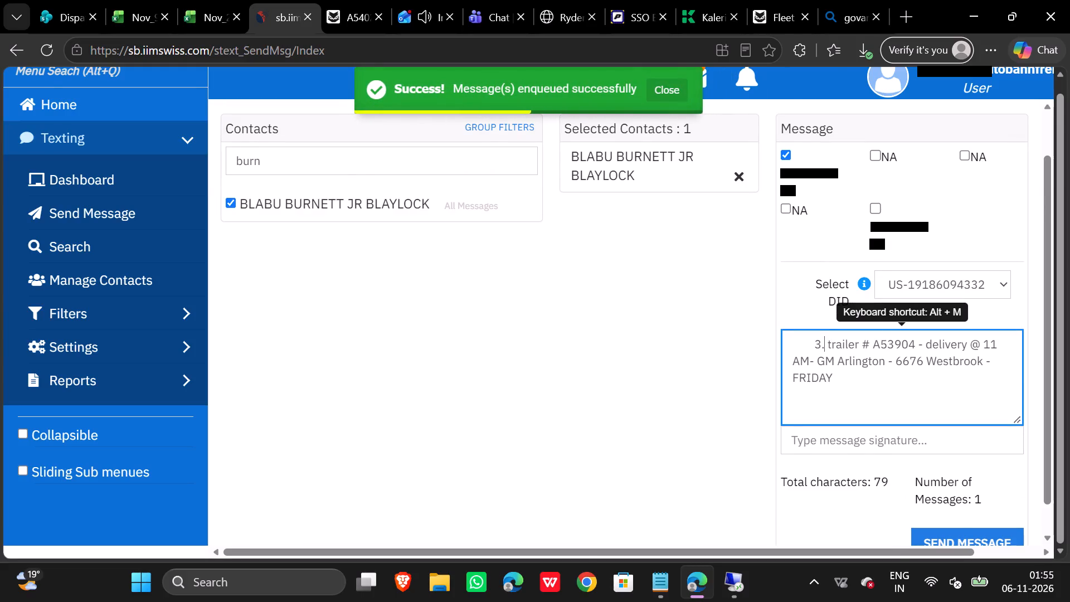
pyautogui.press('Left')
pyautogui.press('BackSpace')
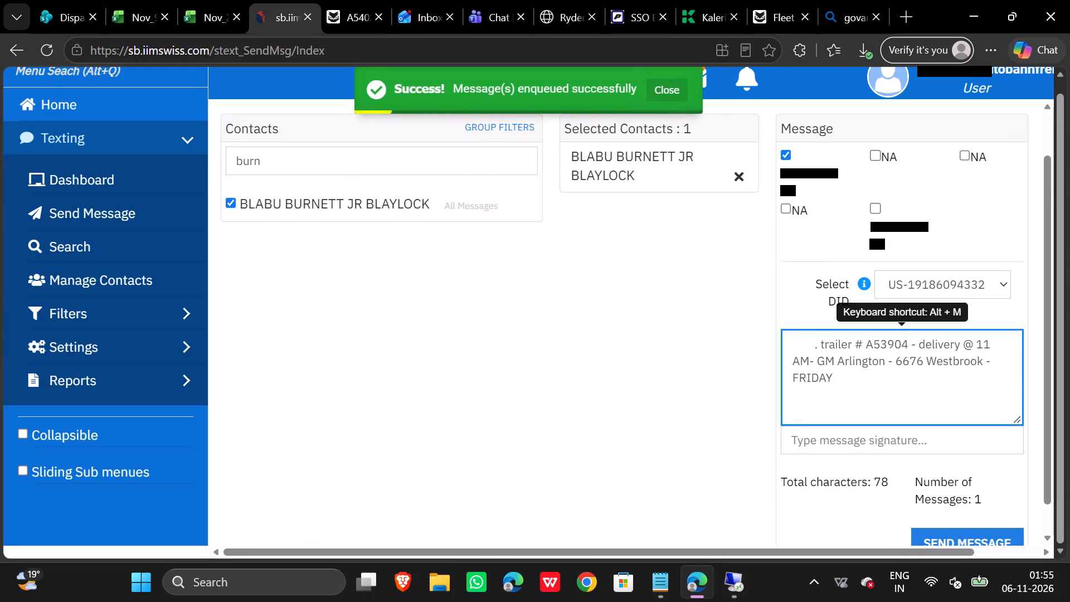
pyautogui.press('4')
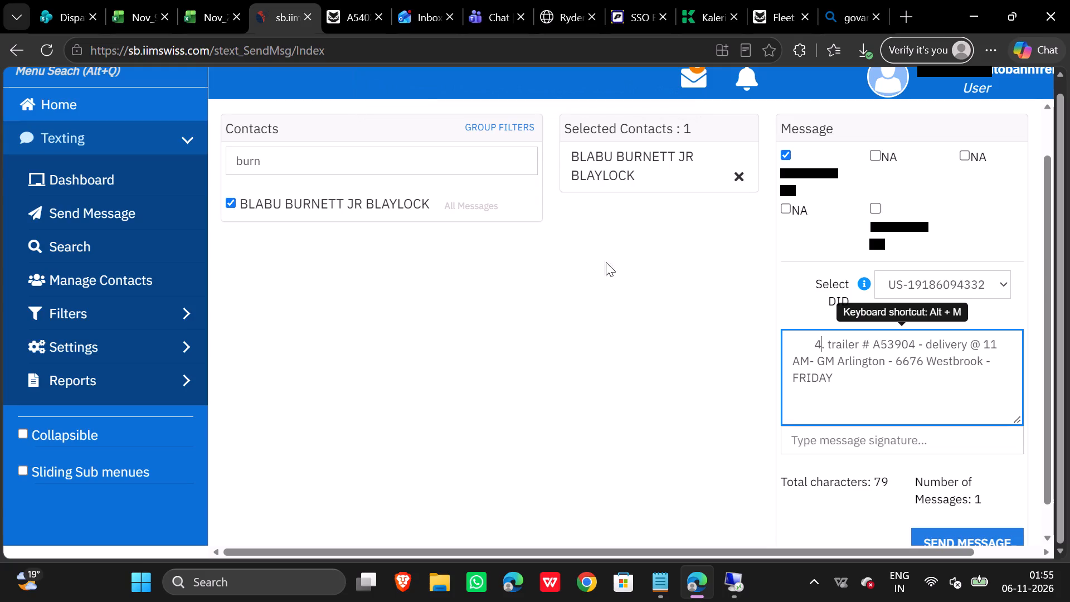
pyautogui.click(220, 7)
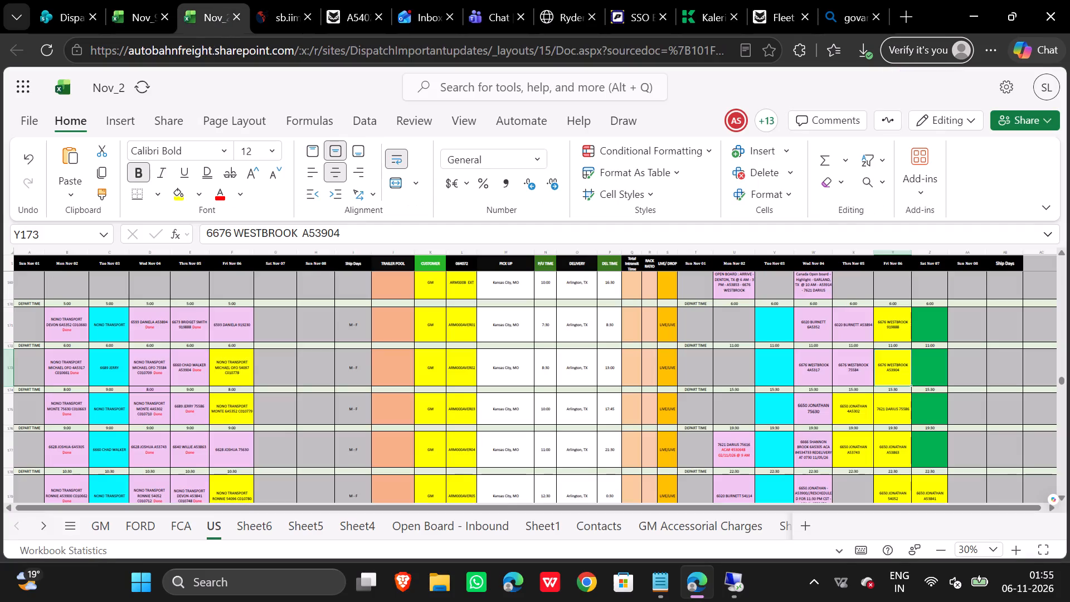
pyautogui.click(892, 368)
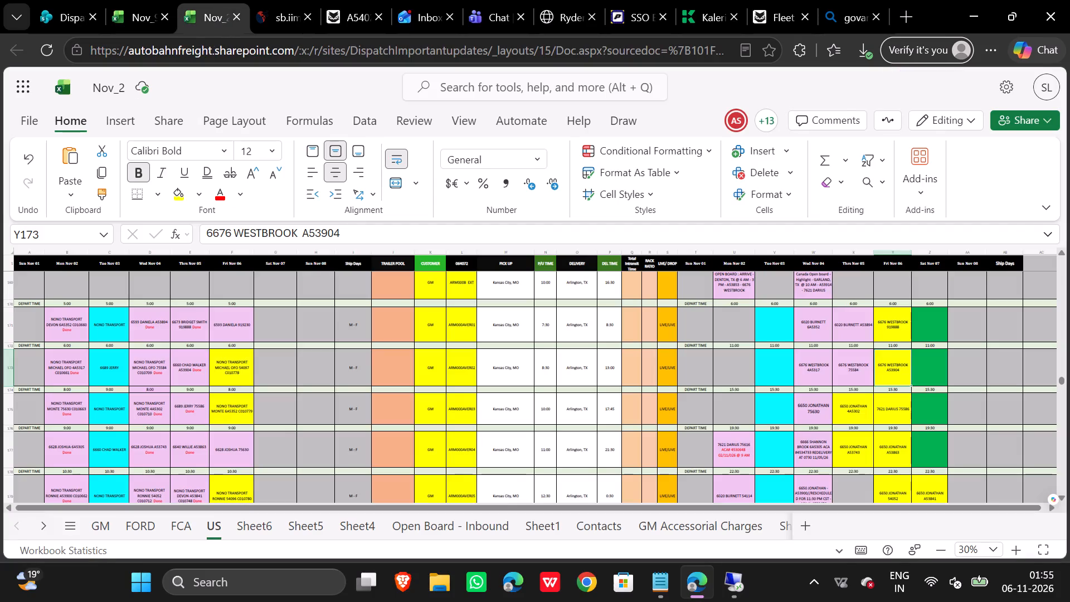
pyautogui.click(898, 407)
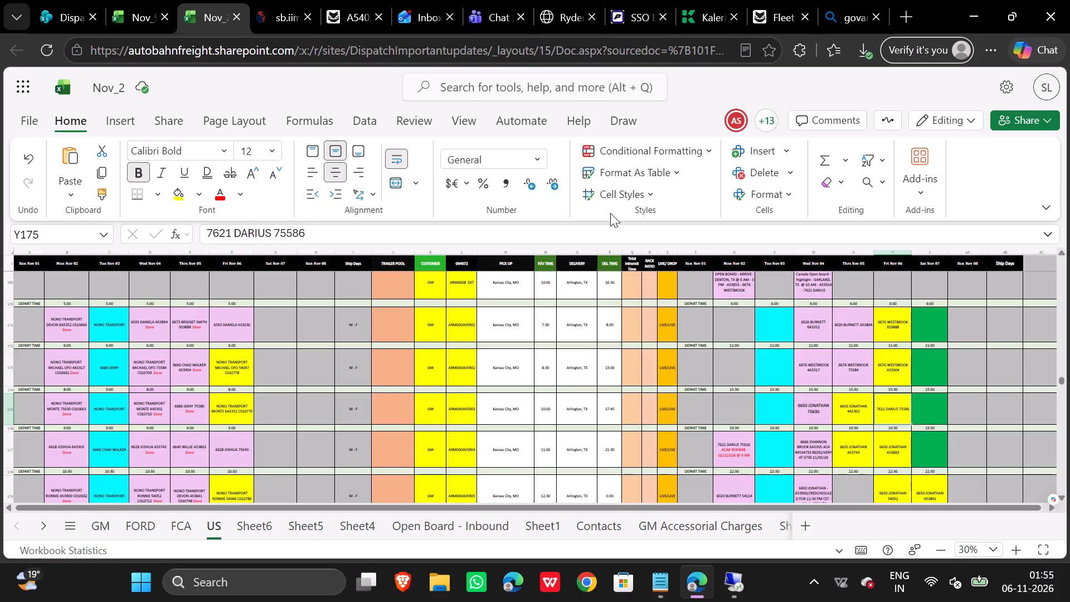
pyautogui.click(269, 23)
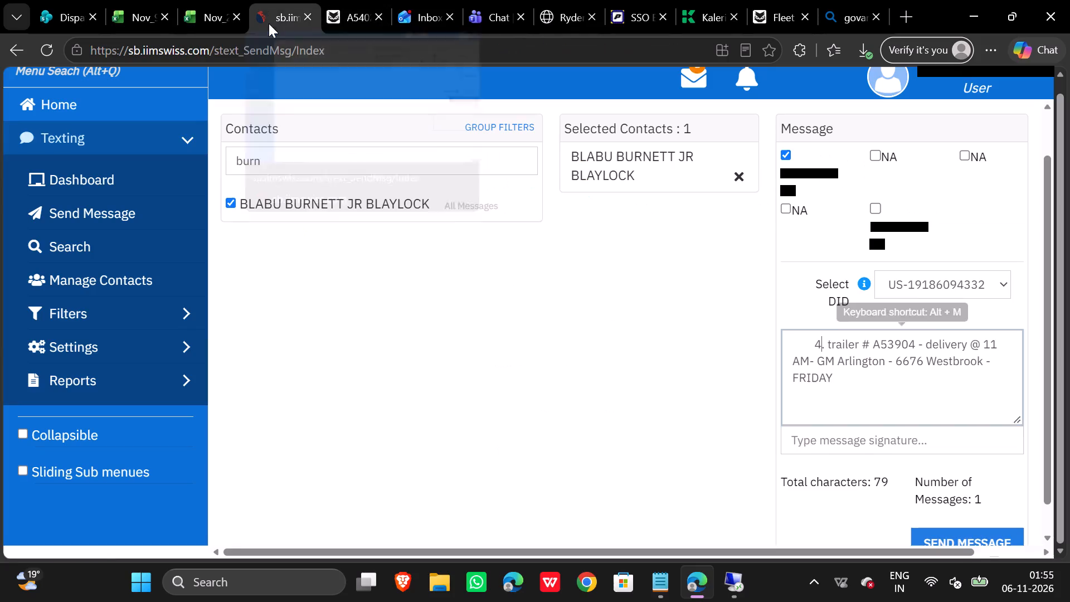
pyautogui.click(916, 347)
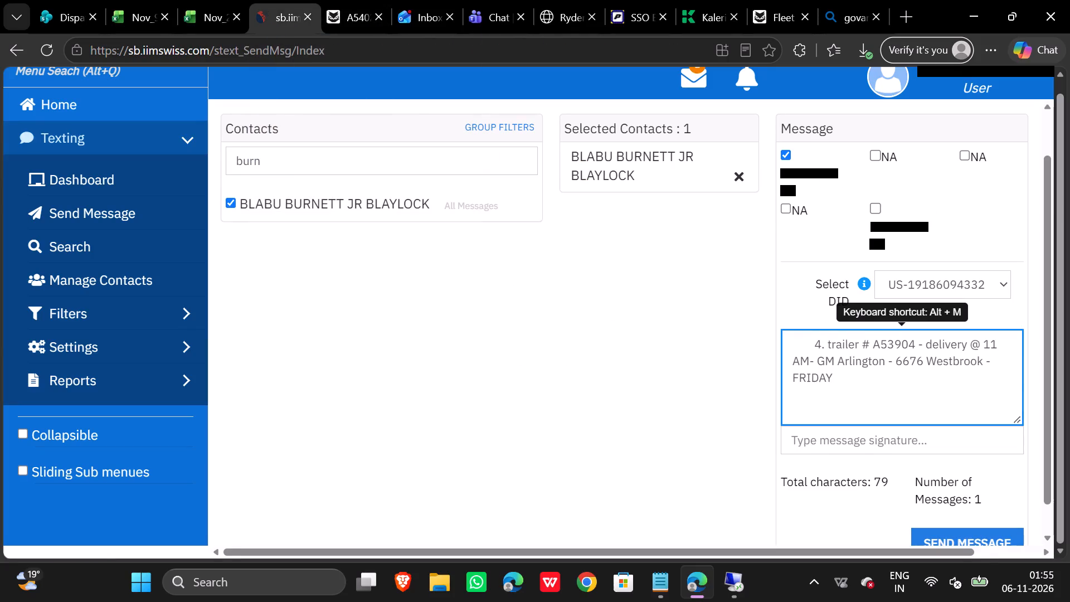
pyautogui.press('BackSpace')
pyautogui.press('BackSpace')
pyautogui.press('BackSpace')
pyautogui.press('BackSpace')
pyautogui.press('BackSpace')
pyautogui.press('BackSpace')
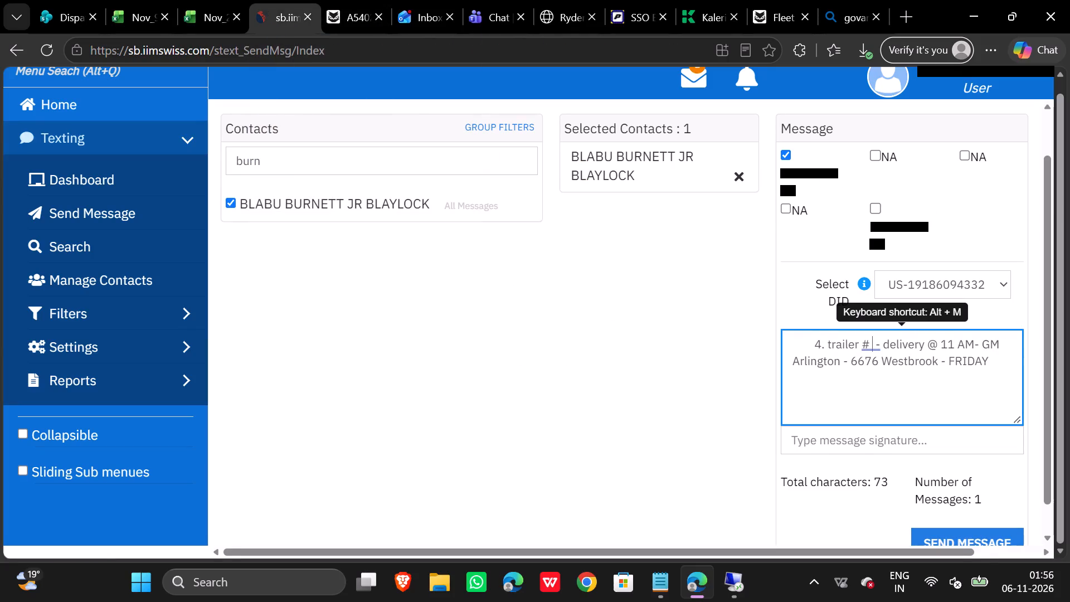
pyautogui.write('75586')
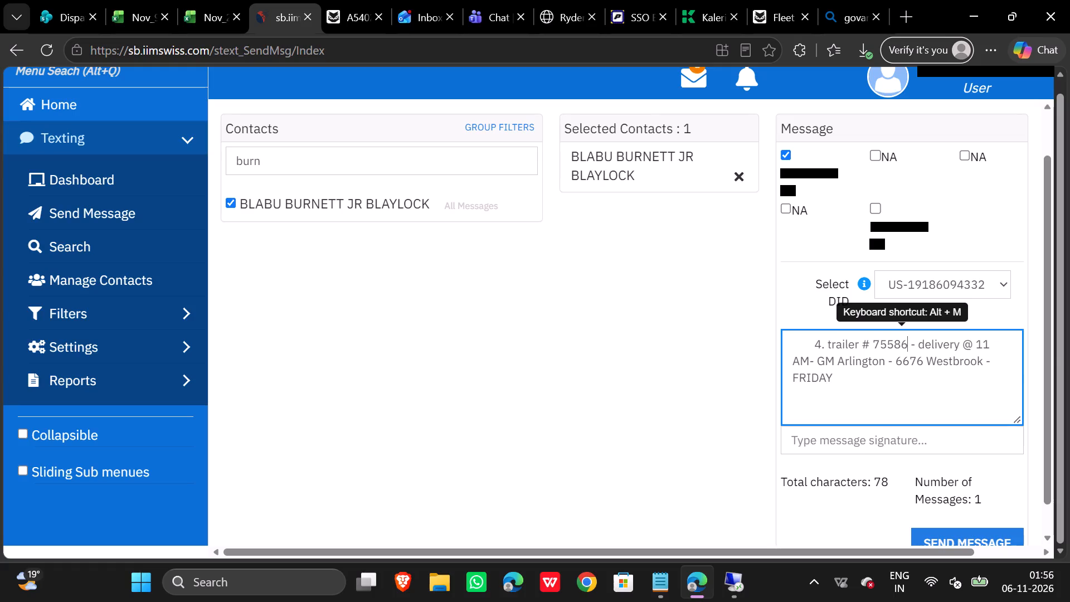
# Change the delivery time in message 4 to 4 PM.
pyautogui.click(988, 343)
pyautogui.press('BackSpace')
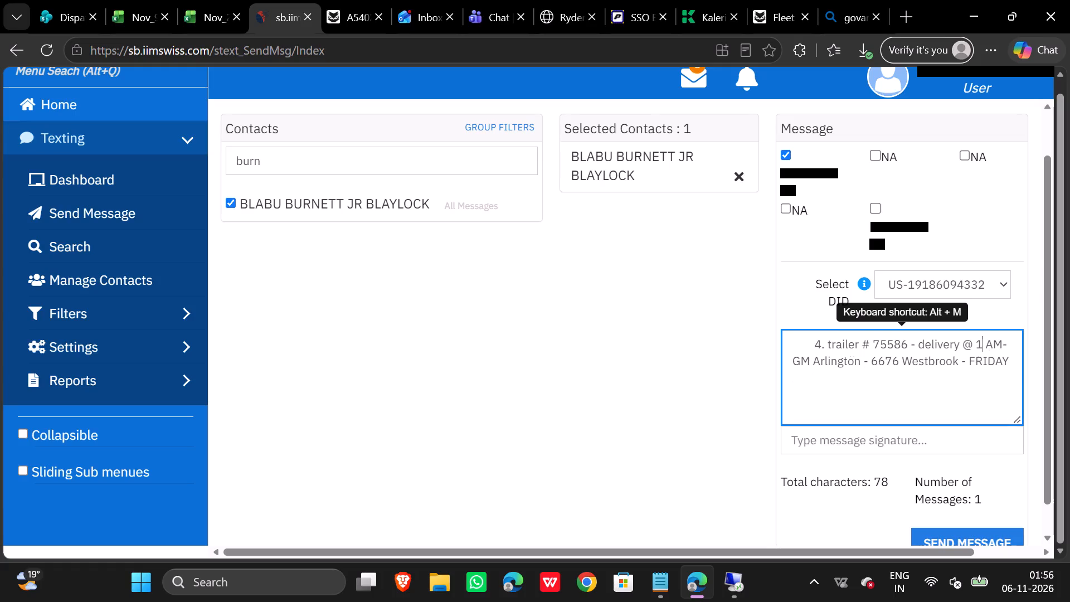
pyautogui.press('BackSpace')
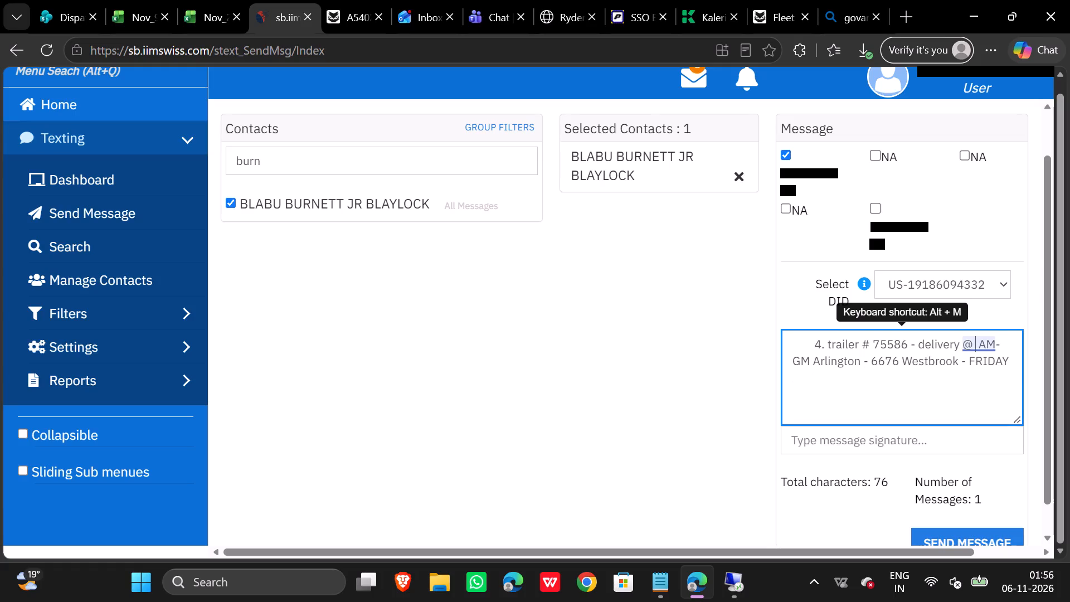
pyautogui.press('4')
pyautogui.click(989, 345)
pyautogui.press('Right')
pyautogui.press('BackSpace')
pyautogui.hotkey('shift', 'p')
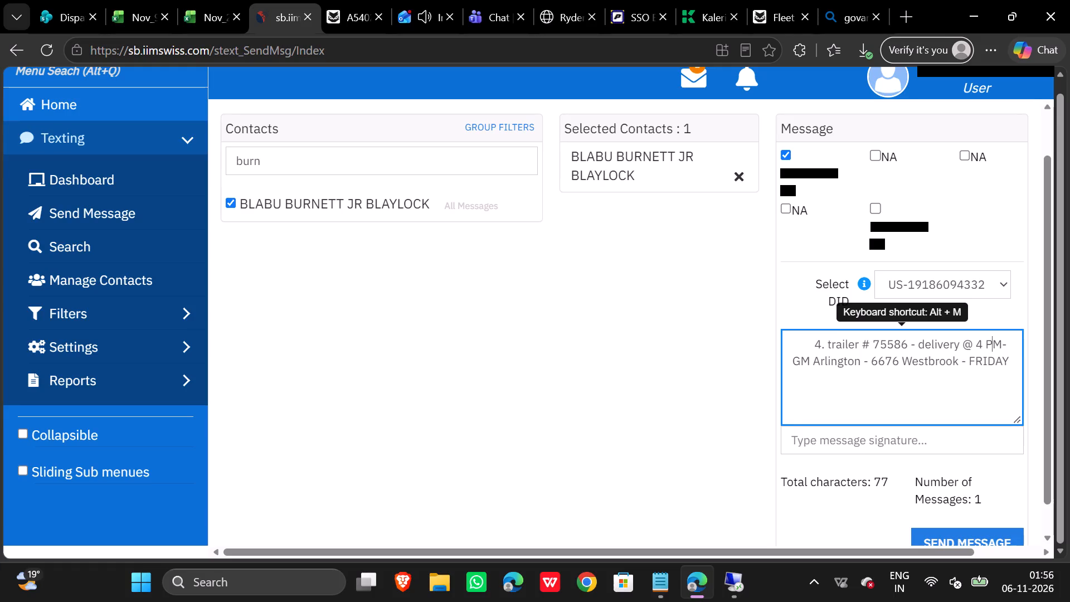
pyautogui.click(959, 360)
pyautogui.press('BackSpace')
pyautogui.press('BackSpace')
pyautogui.press('BackSpace')
pyautogui.press('BackSpace')
pyautogui.press('BackSpace')
pyautogui.press('BackSpace')
pyautogui.press('BackSpace')
pyautogui.press('BackSpace')
pyautogui.press('BackSpace')
pyautogui.press('BackSpace')
pyautogui.press('BackSpace')
pyautogui.press('BackSpace')
pyautogui.press('BackSpace')
pyautogui.press('BackSpace')
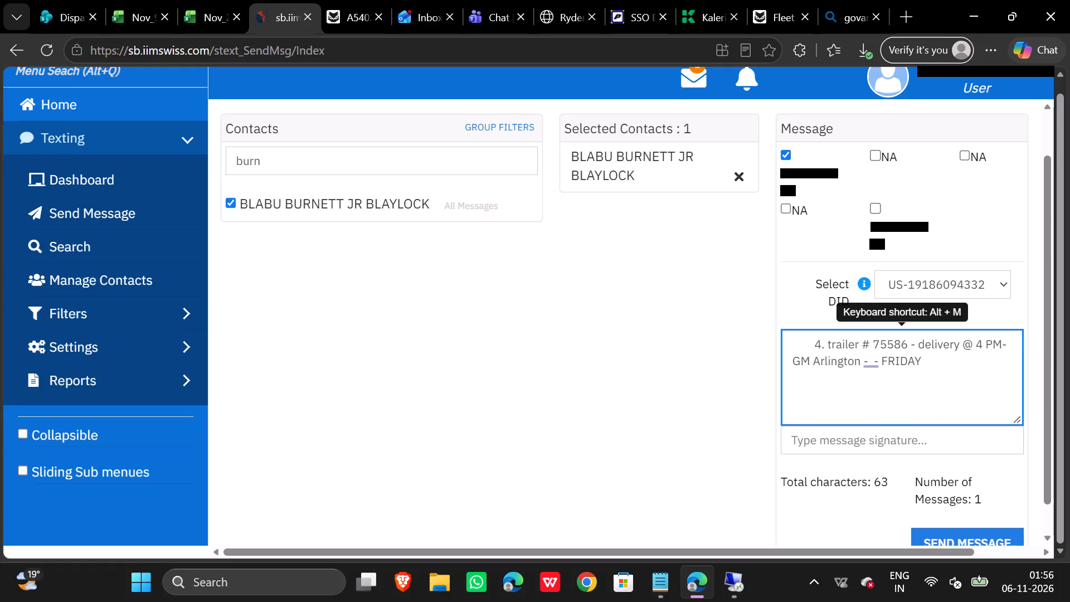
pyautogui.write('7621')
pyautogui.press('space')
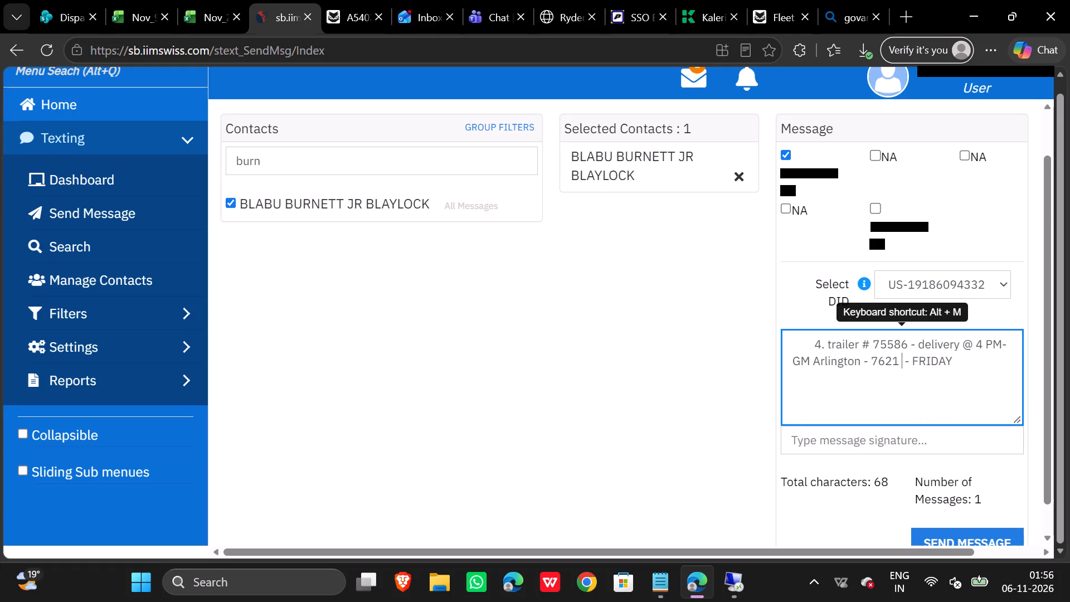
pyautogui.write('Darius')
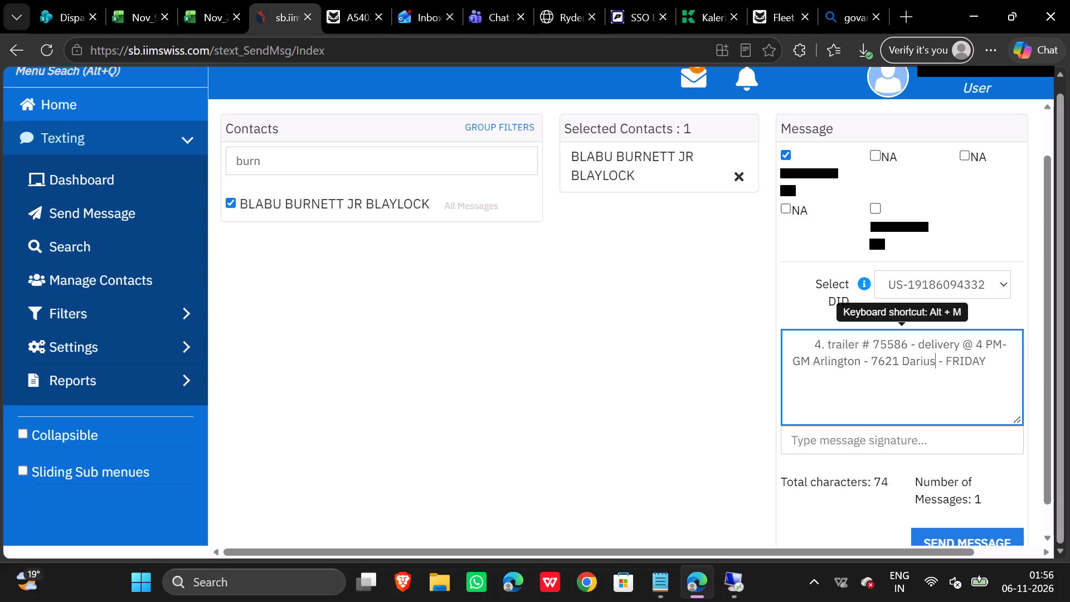
pyautogui.scroll(-1, 983, 404)
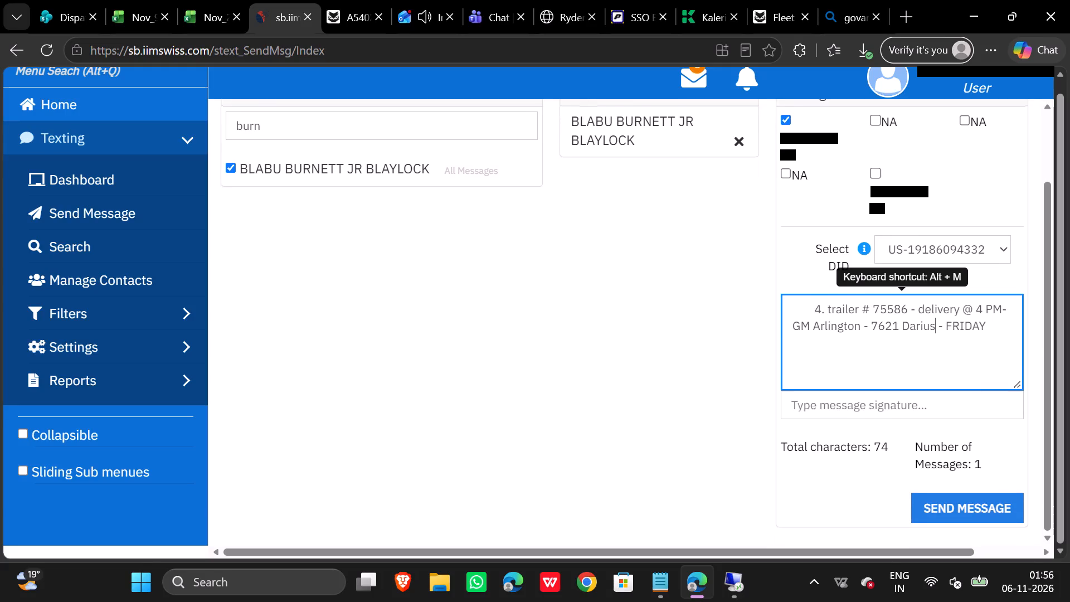
pyautogui.click(959, 504)
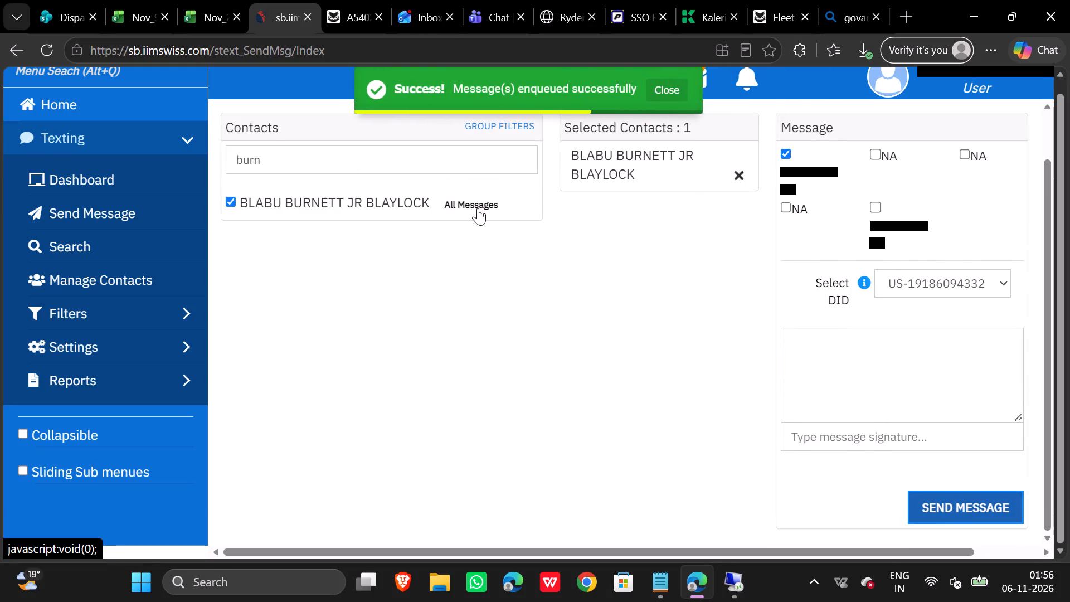
# Open the contact's full message history and review the Friday delivery messages sent so far.
pyautogui.click(478, 208)
pyautogui.scroll(1, 478, 208)
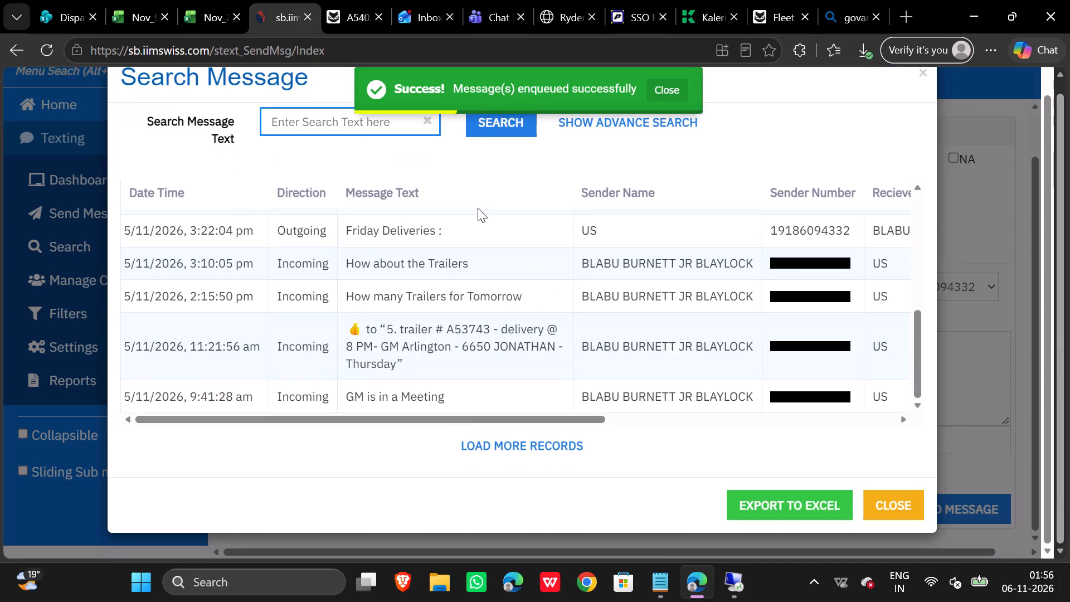
pyautogui.scroll(2, 478, 208)
pyautogui.scroll(-1, 478, 208)
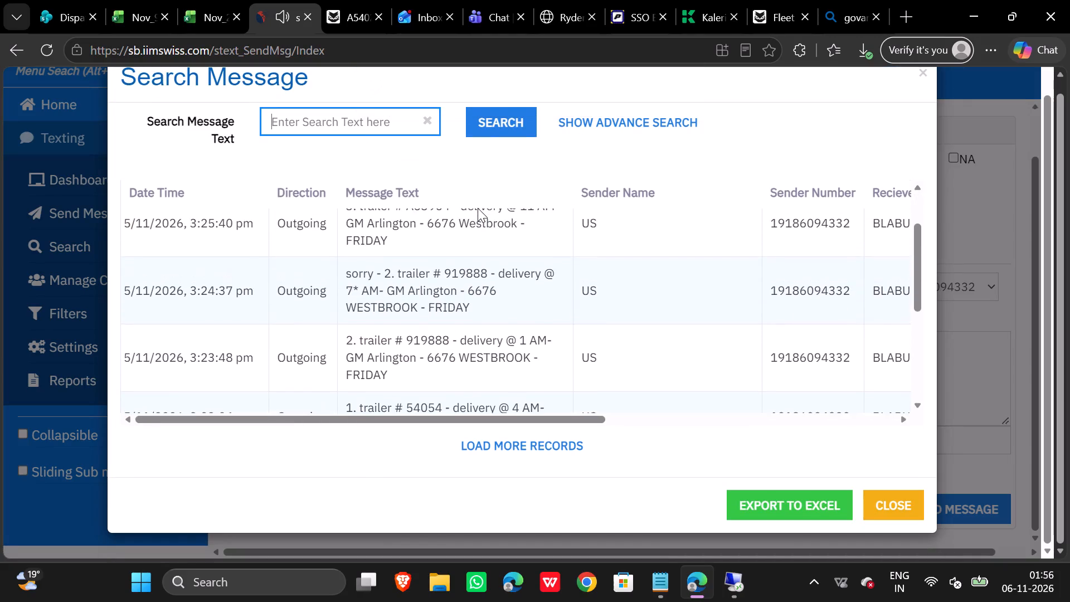
pyautogui.scroll(3, 478, 208)
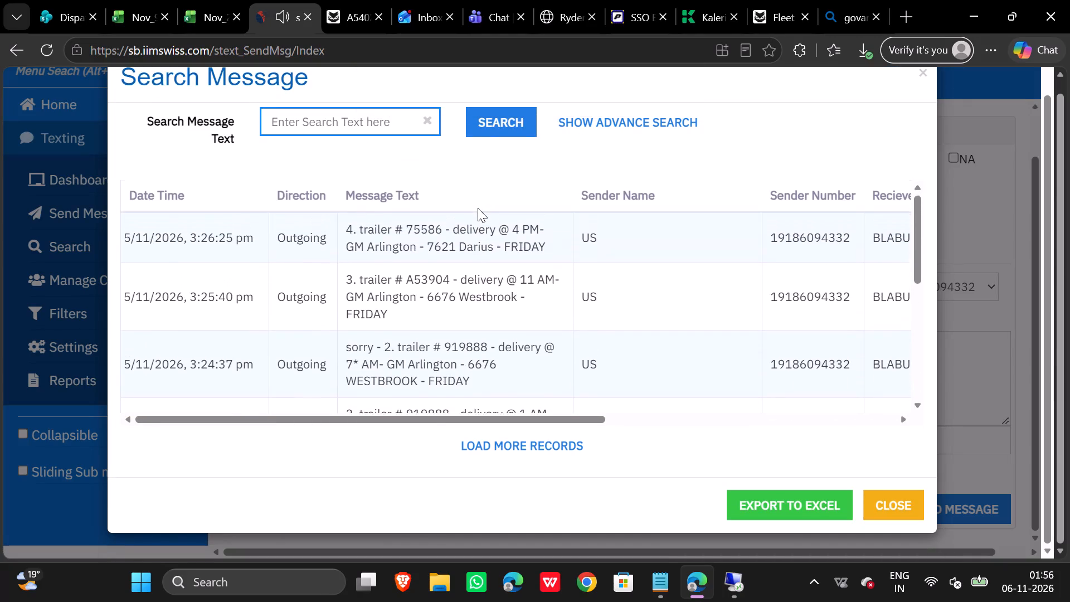
pyautogui.scroll(1, 478, 208)
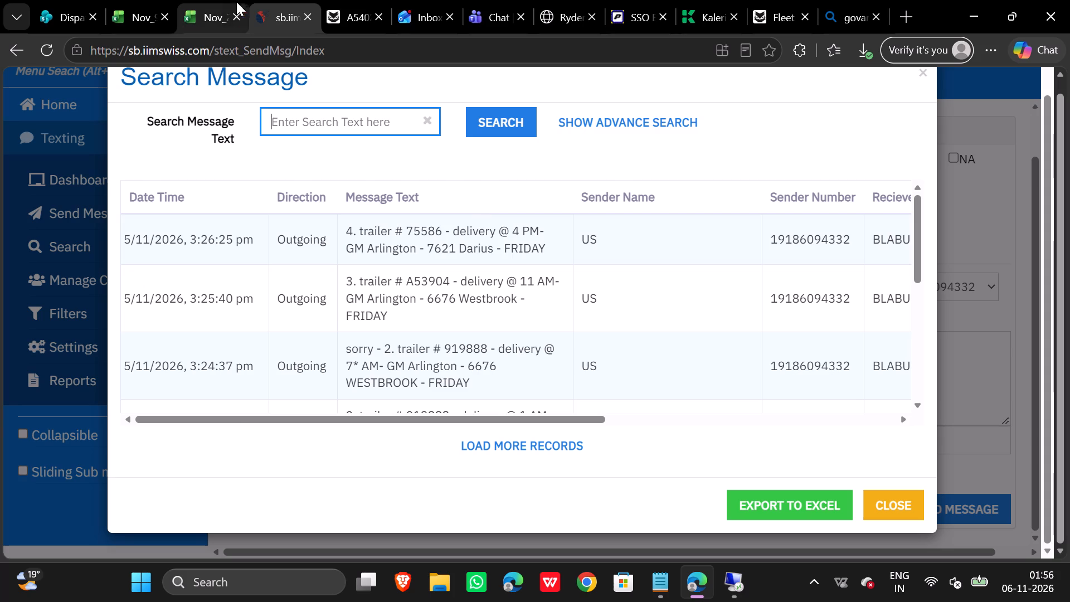
pyautogui.click(222, 9)
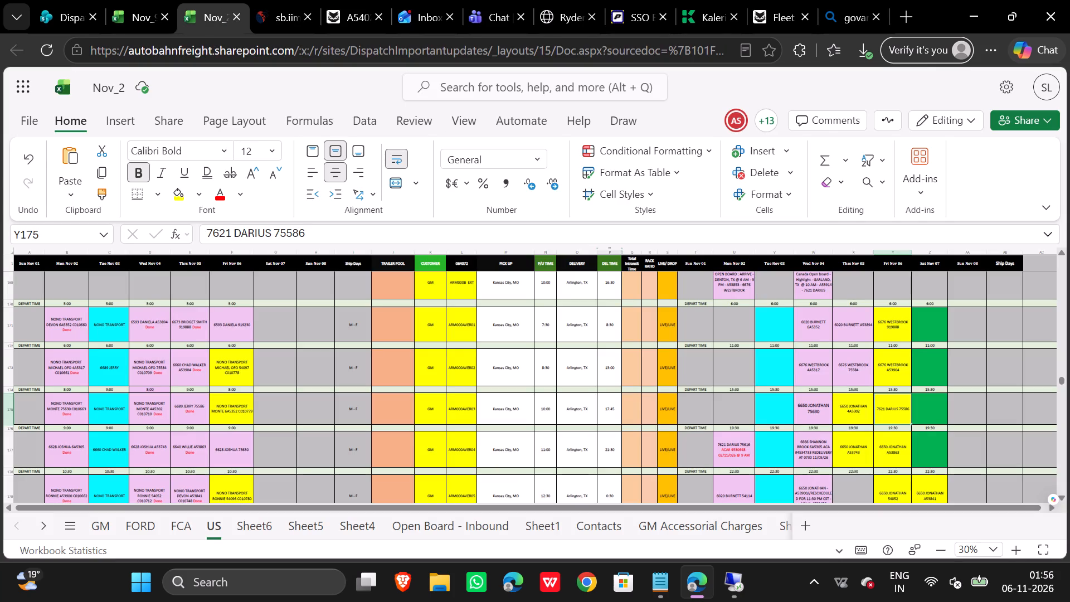
pyautogui.click(899, 416)
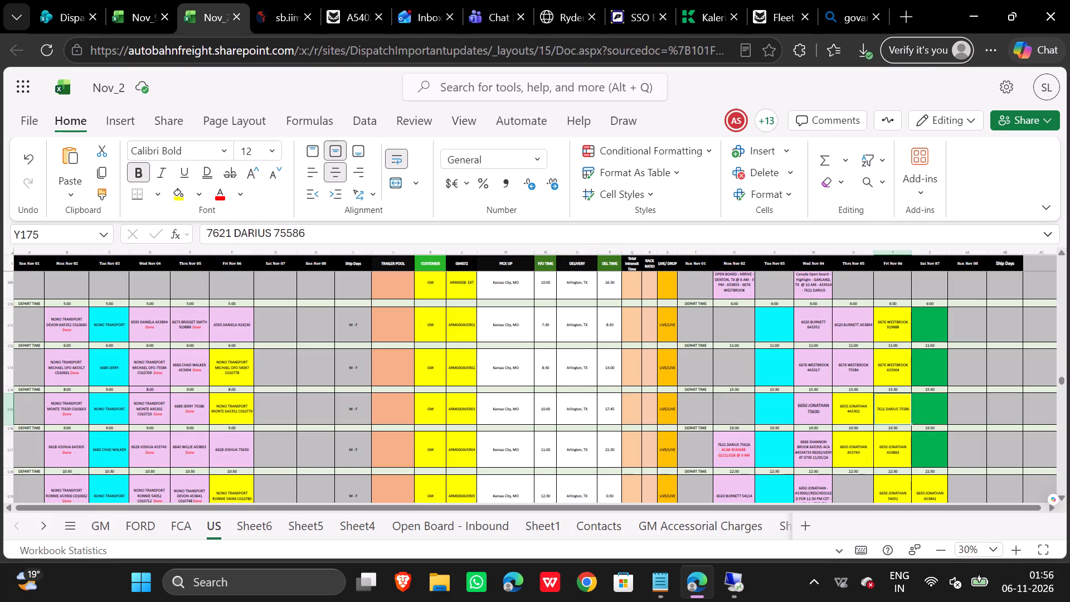
pyautogui.click(892, 456)
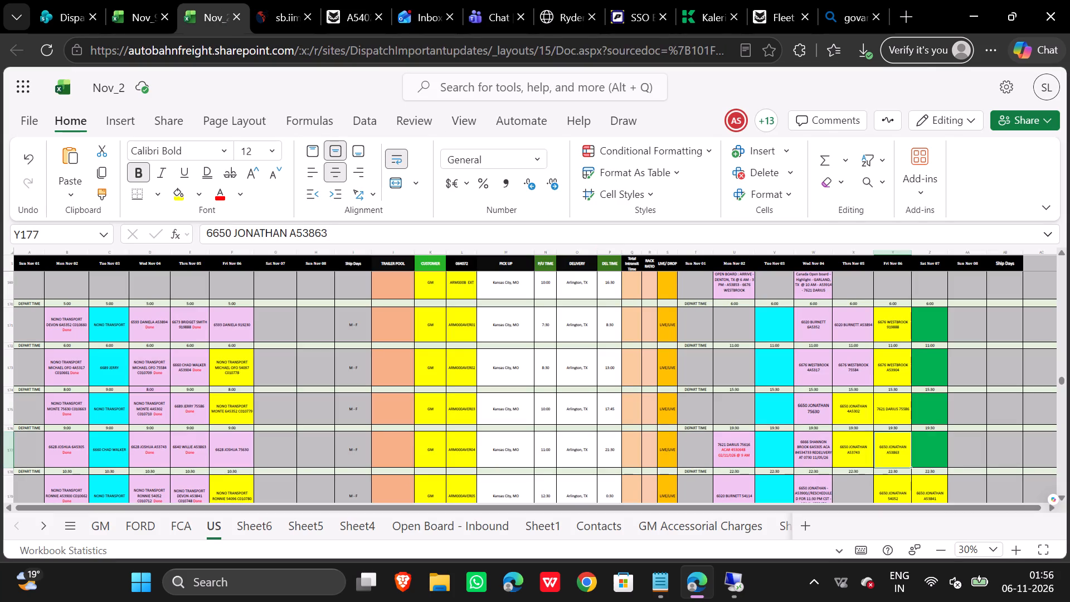
pyautogui.click(294, 7)
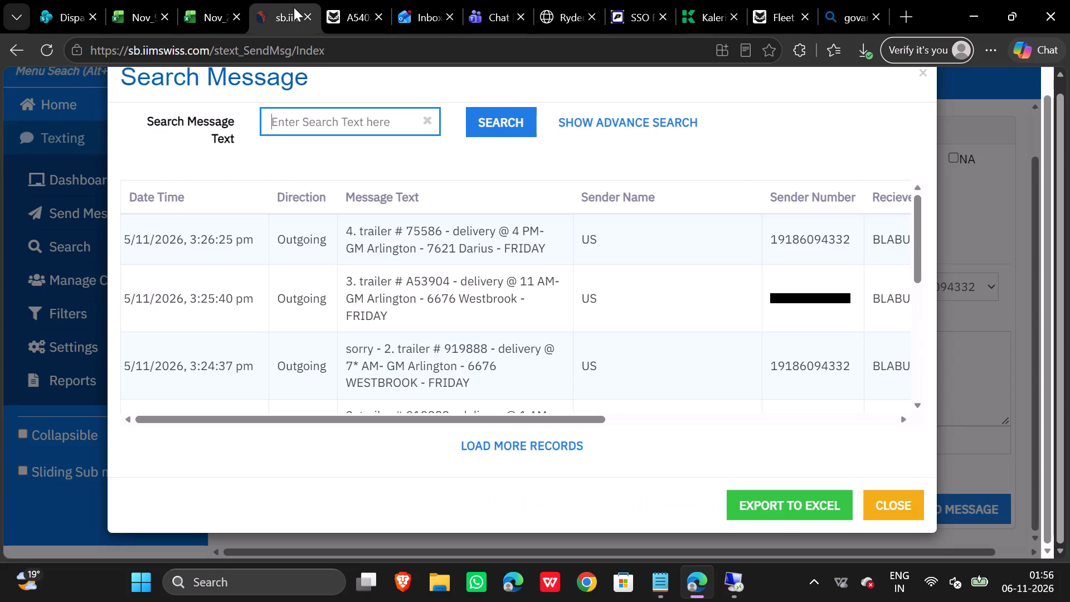
pyautogui.scroll(-2, 465, 338)
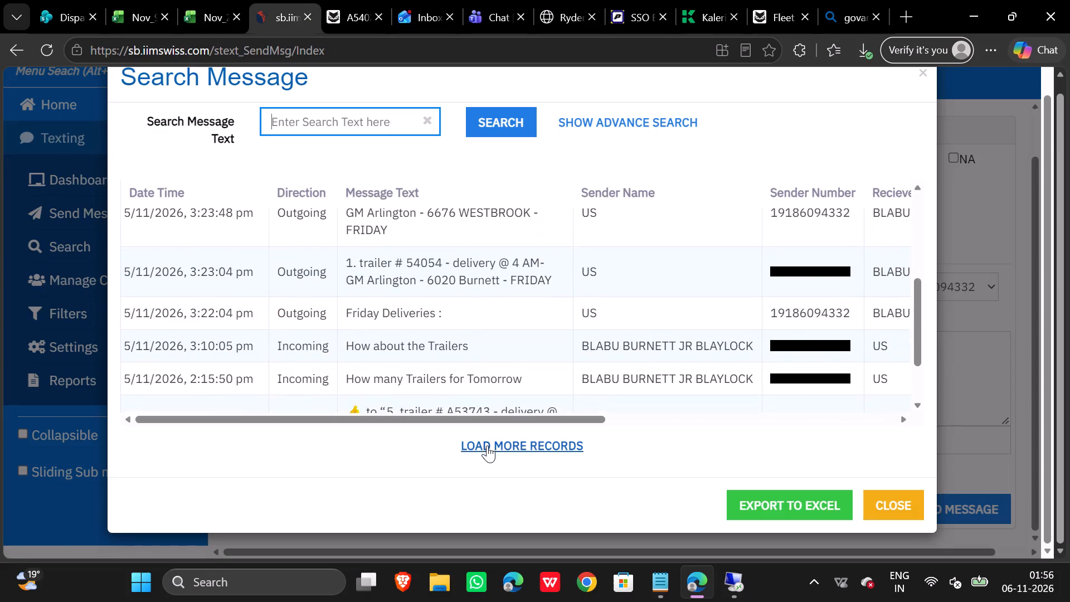
pyautogui.click(487, 444)
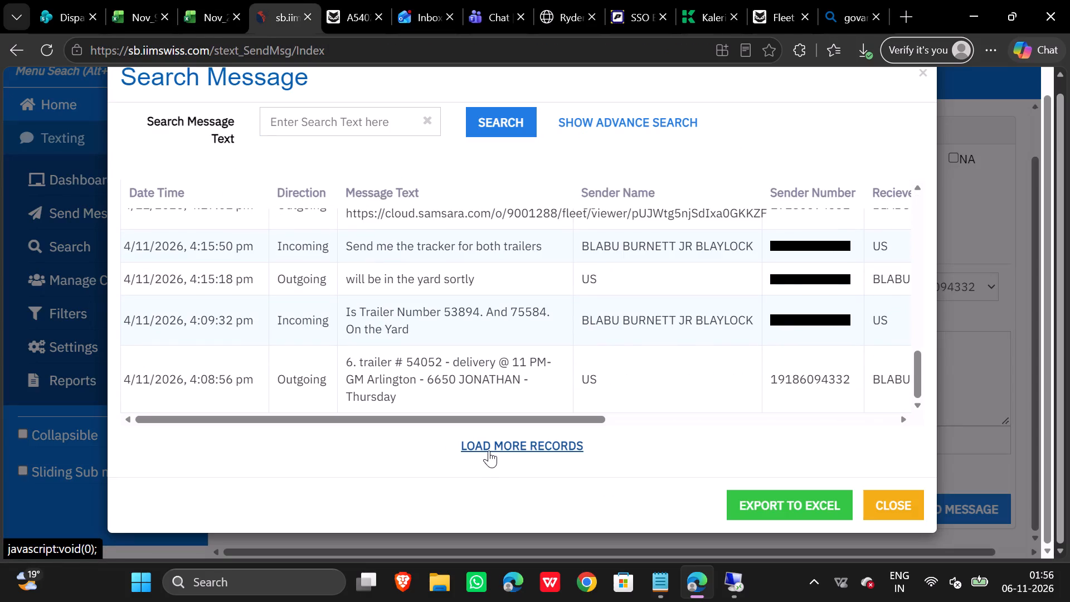
pyautogui.click(489, 450)
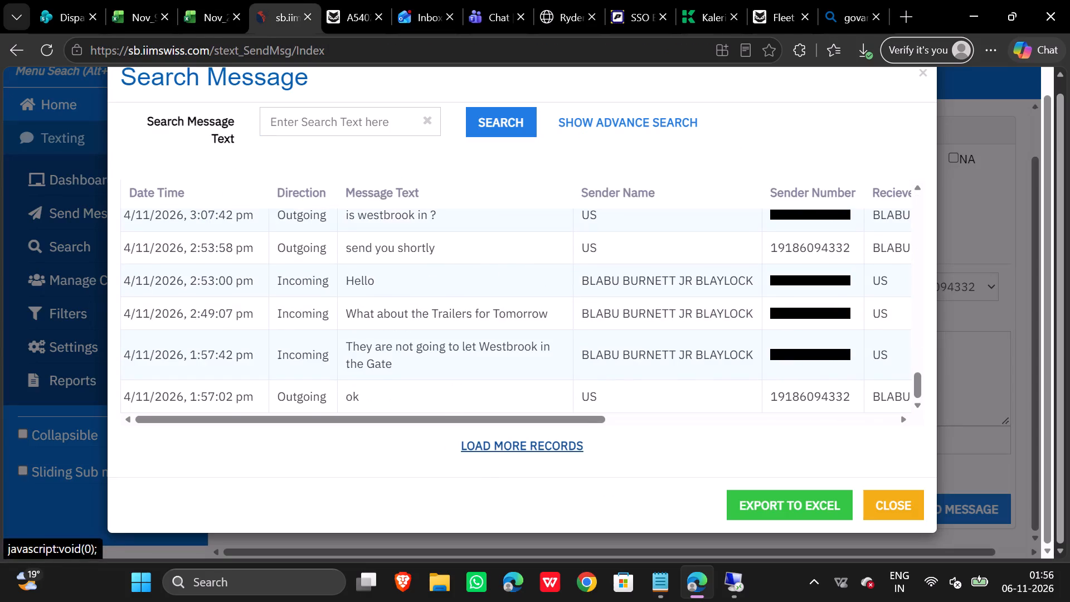
pyautogui.scroll(5, 455, 339)
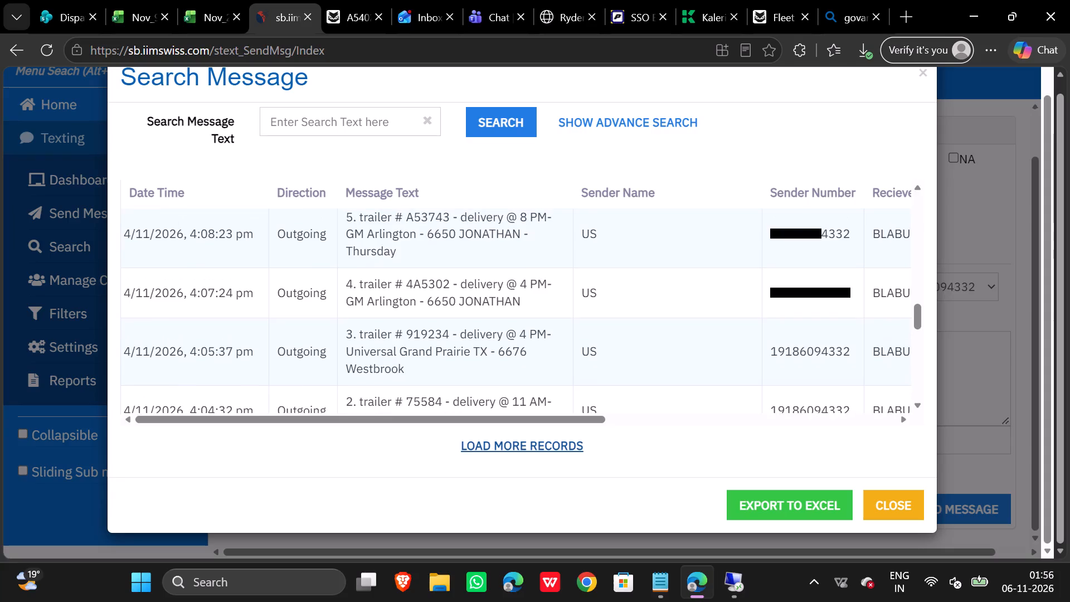
pyautogui.scroll(1, 455, 339)
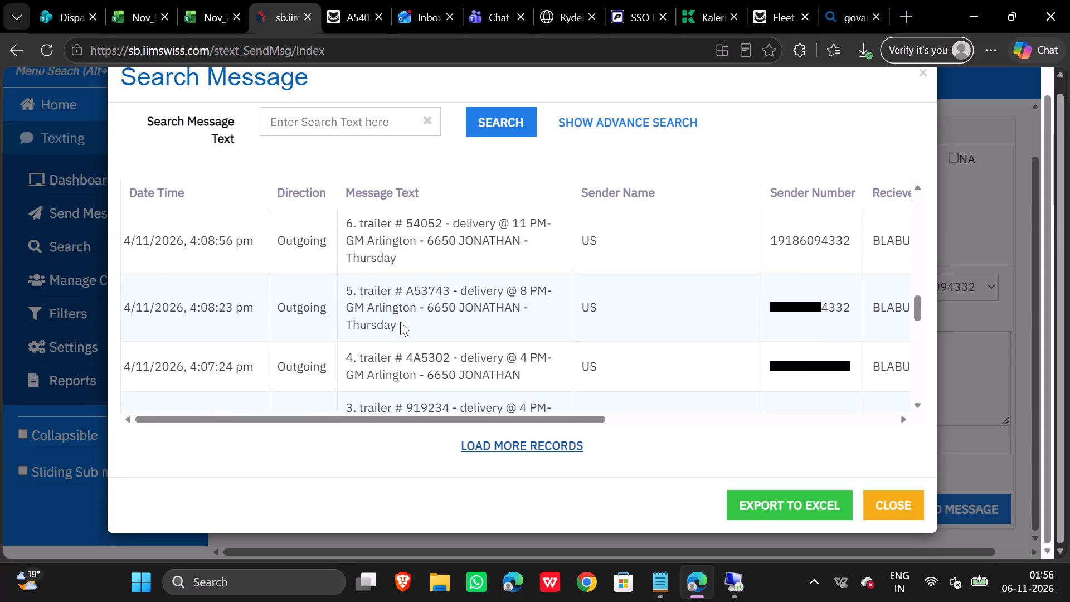
pyautogui.moveTo(400, 322); pyautogui.dragTo(336, 295)
pyautogui.hotkey('ctrl', 'c')
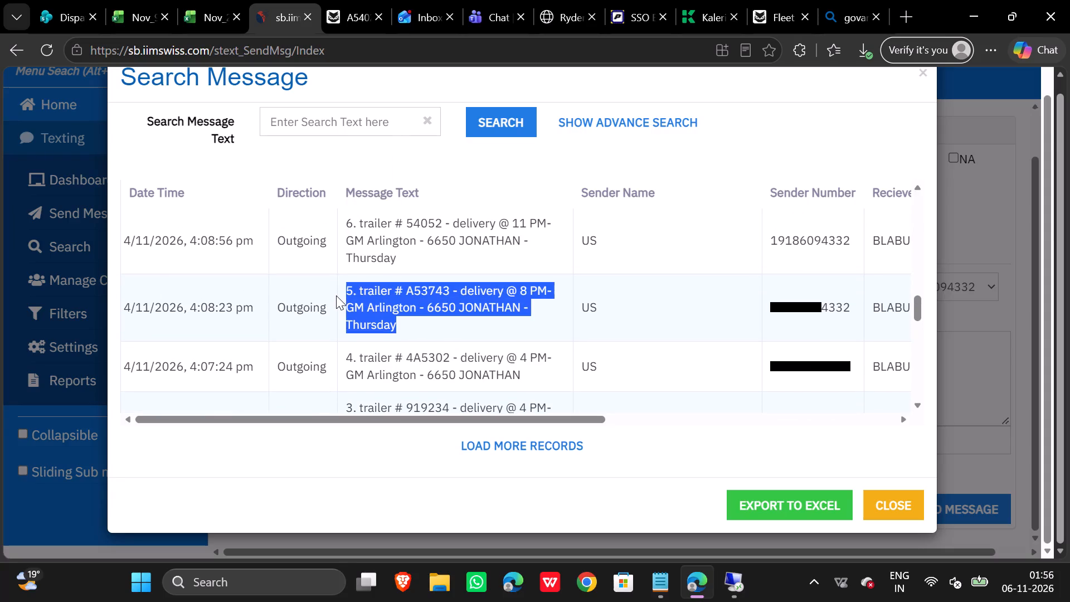
pyautogui.click(891, 508)
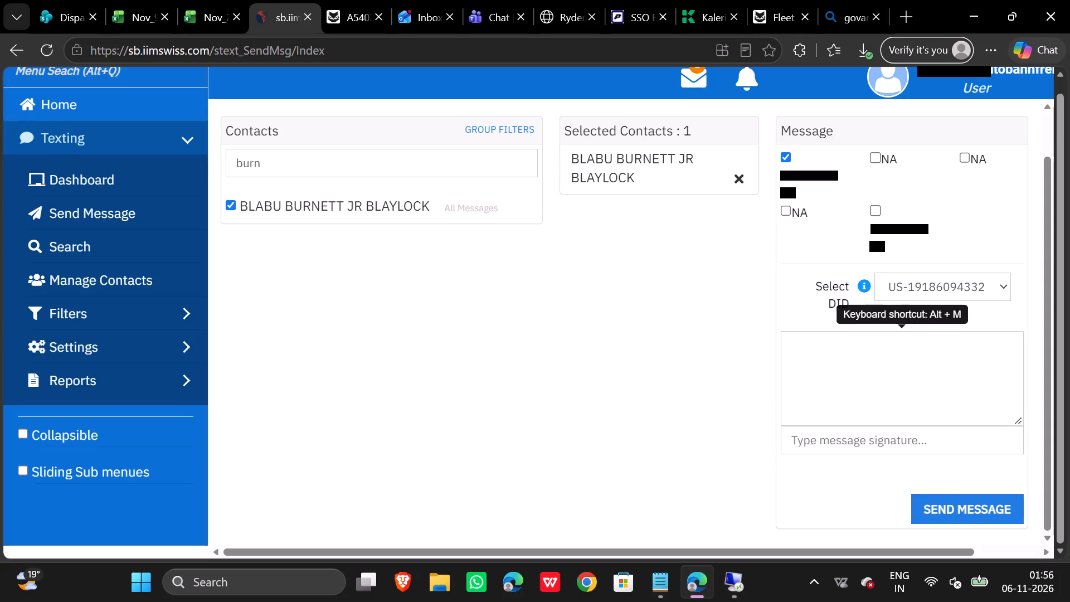
pyautogui.click(849, 374)
pyautogui.hotkey('ctrl', 'v')
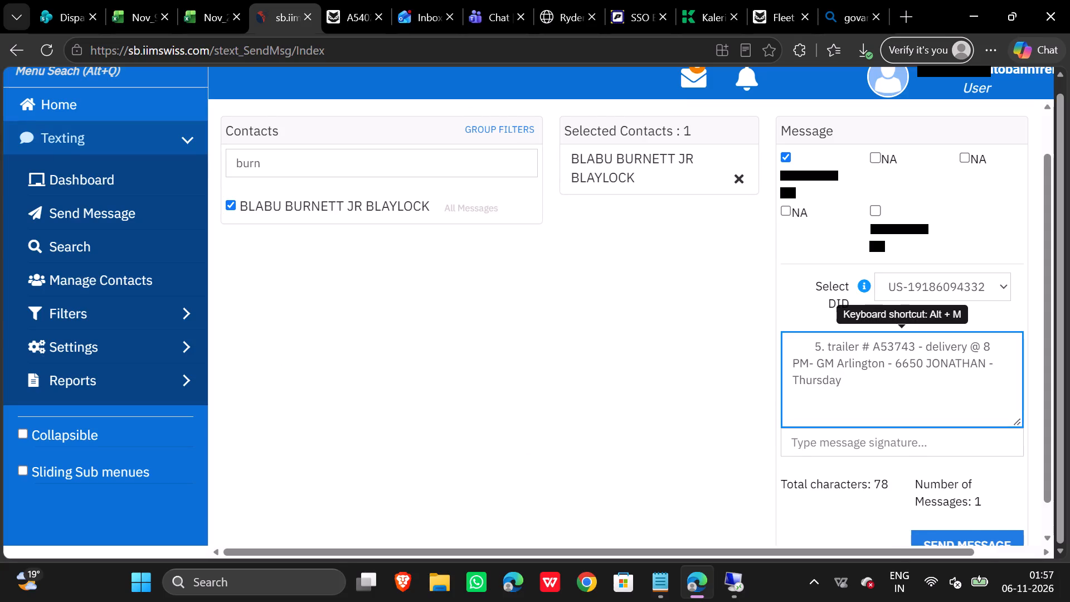
# Change the trailer number in message 5 to A53863.
pyautogui.click(915, 349)
pyautogui.press('BackSpace')
pyautogui.press('BackSpace')
pyautogui.press('BackSpace')
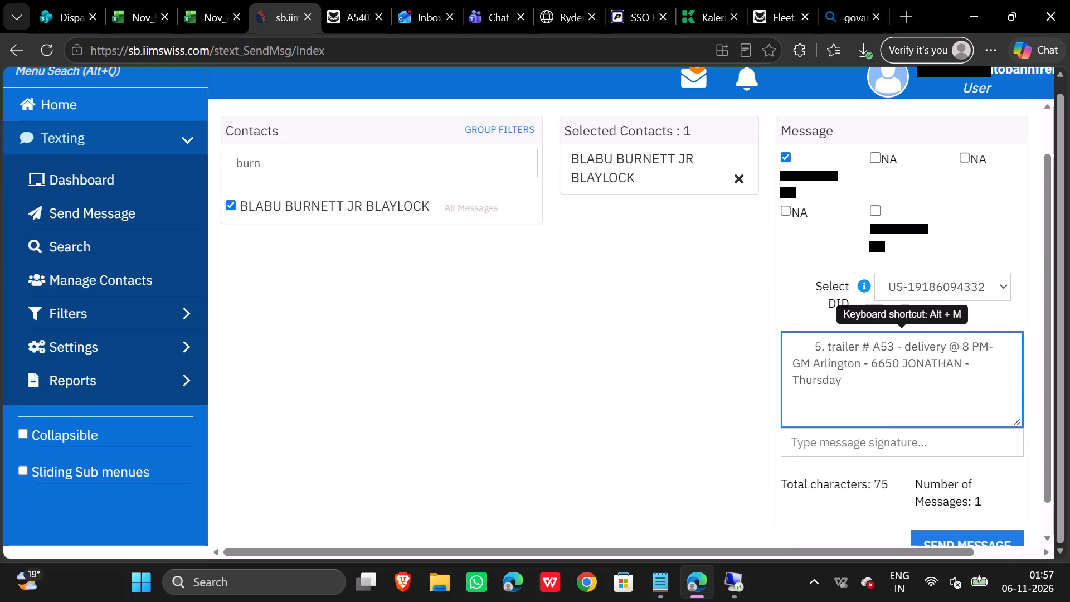
pyautogui.write('863')
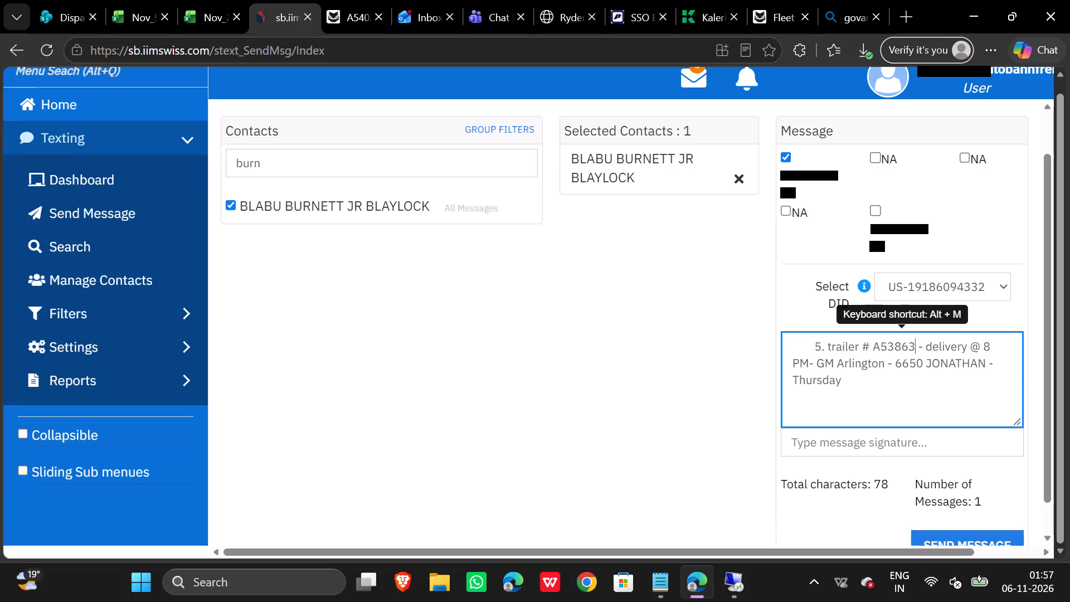
# Replace the day at the end of message 5 with FRIDAY.
pyautogui.click(862, 382)
pyautogui.press('BackSpace')
pyautogui.press('BackSpace')
pyautogui.press('BackSpace')
pyautogui.press('BackSpace')
pyautogui.press('BackSpace')
pyautogui.press('BackSpace')
pyautogui.press('BackSpace')
pyautogui.press('BackSpace')
pyautogui.write('FRIDAY')
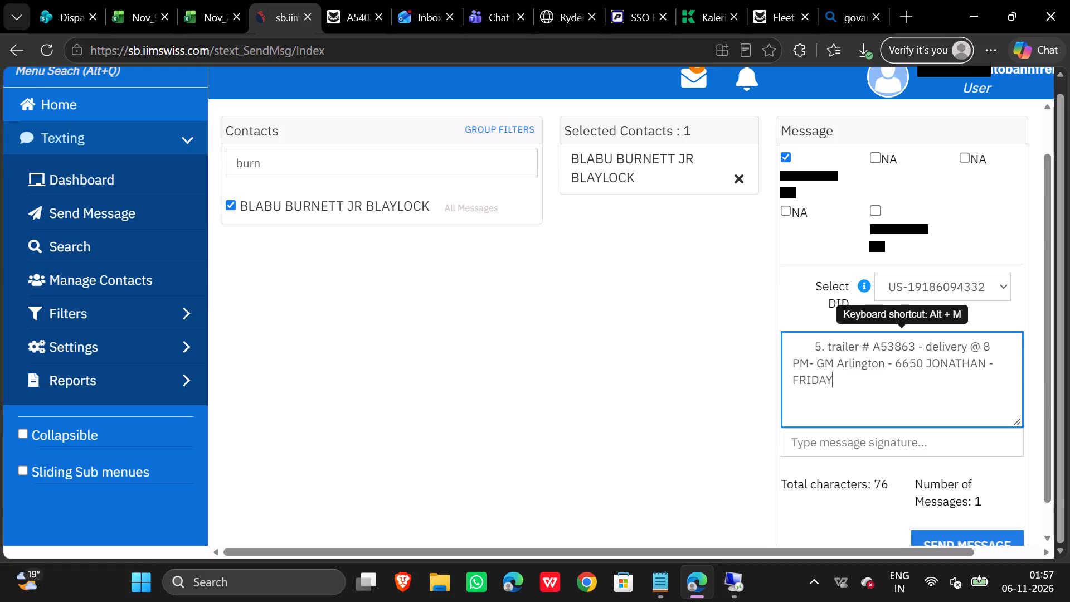
# Copy message 5's full text for reuse and send the message to the contact.
pyautogui.moveTo(846, 389); pyautogui.dragTo(795, 336)
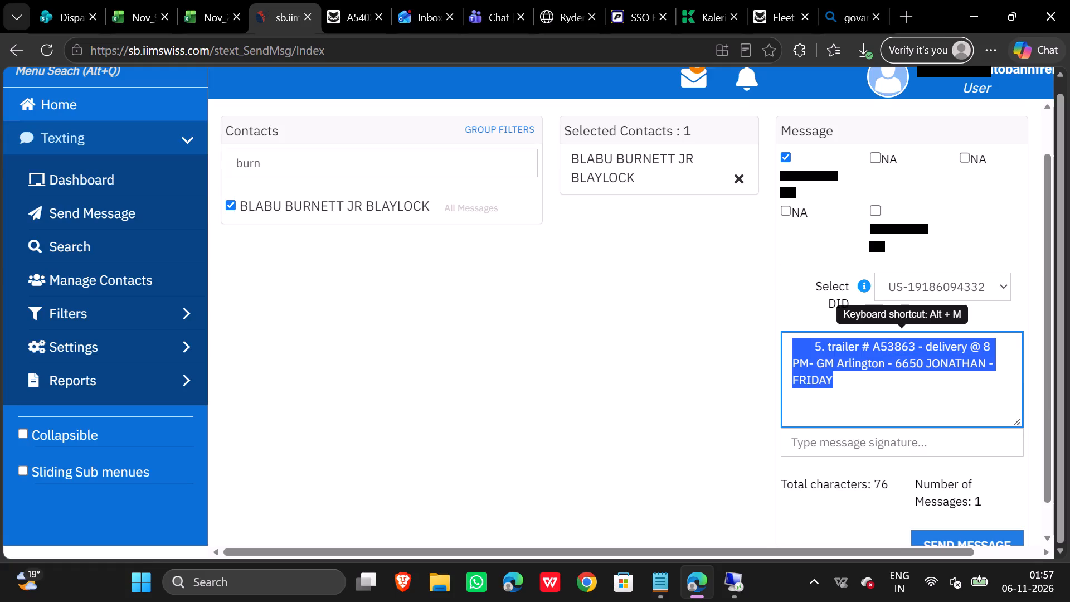
pyautogui.hotkey('ctrl', 'c')
pyautogui.scroll(-1, 913, 424)
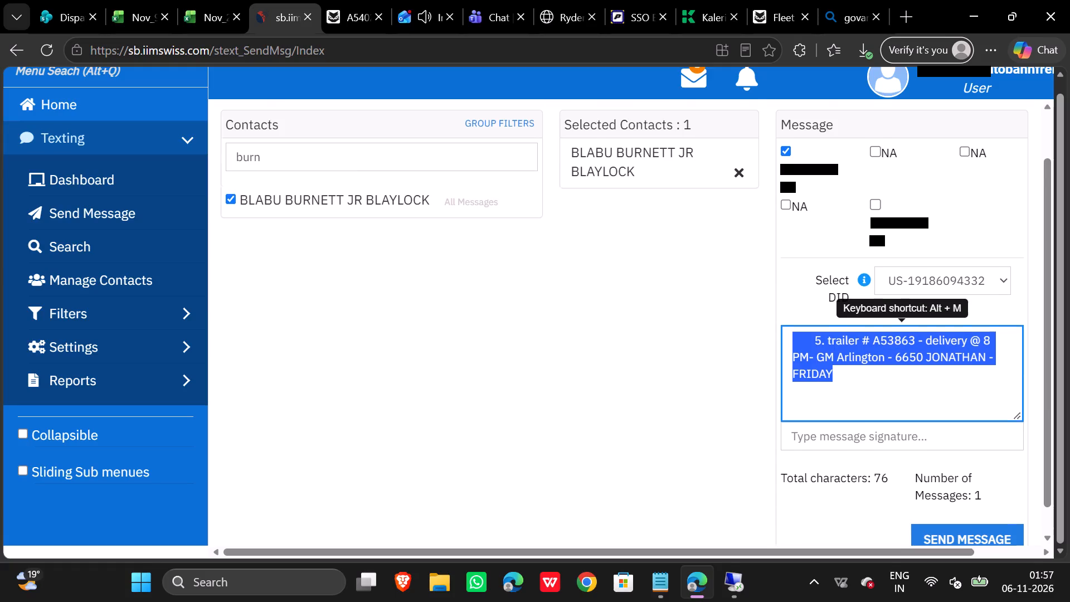
pyautogui.scroll(-1, 913, 424)
pyautogui.click(951, 506)
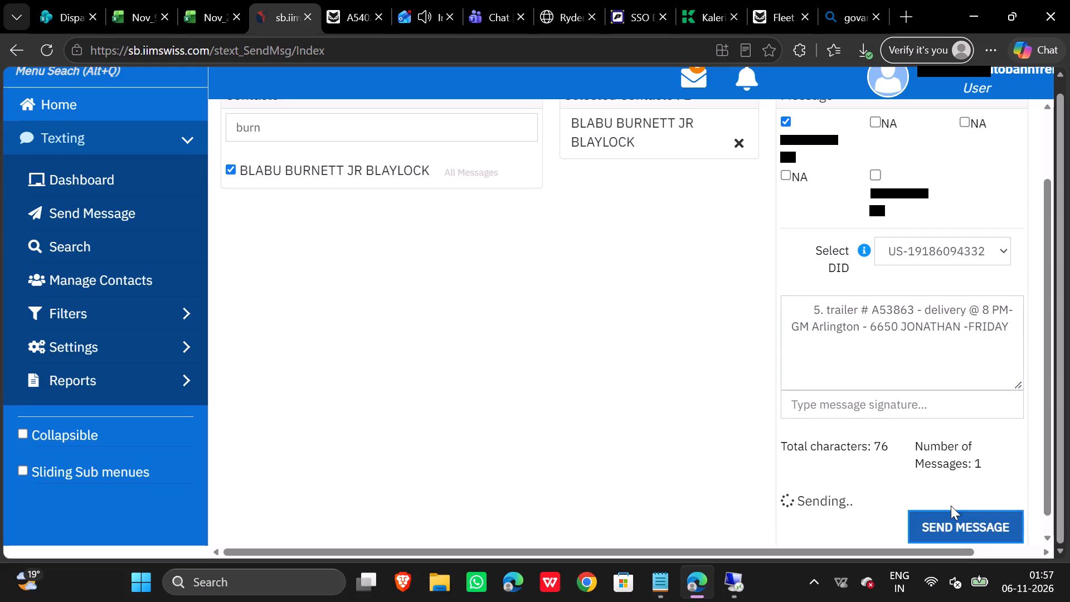
# Paste the copied message 5 text into a new message and renumber it as 6.
pyautogui.click(848, 355)
pyautogui.hotkey('ctrl', 'v')
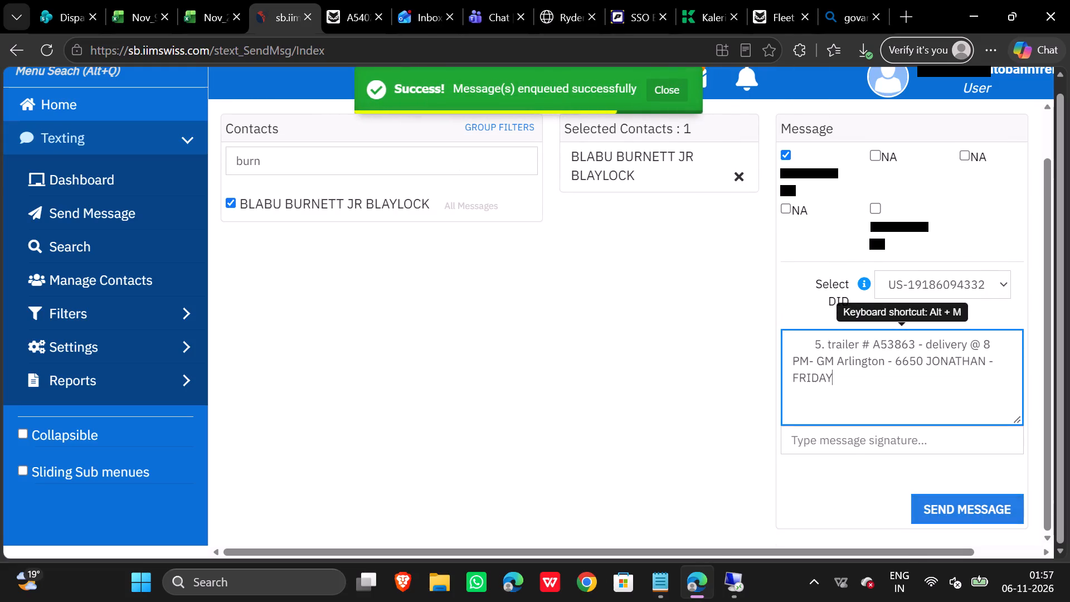
pyautogui.click(822, 346)
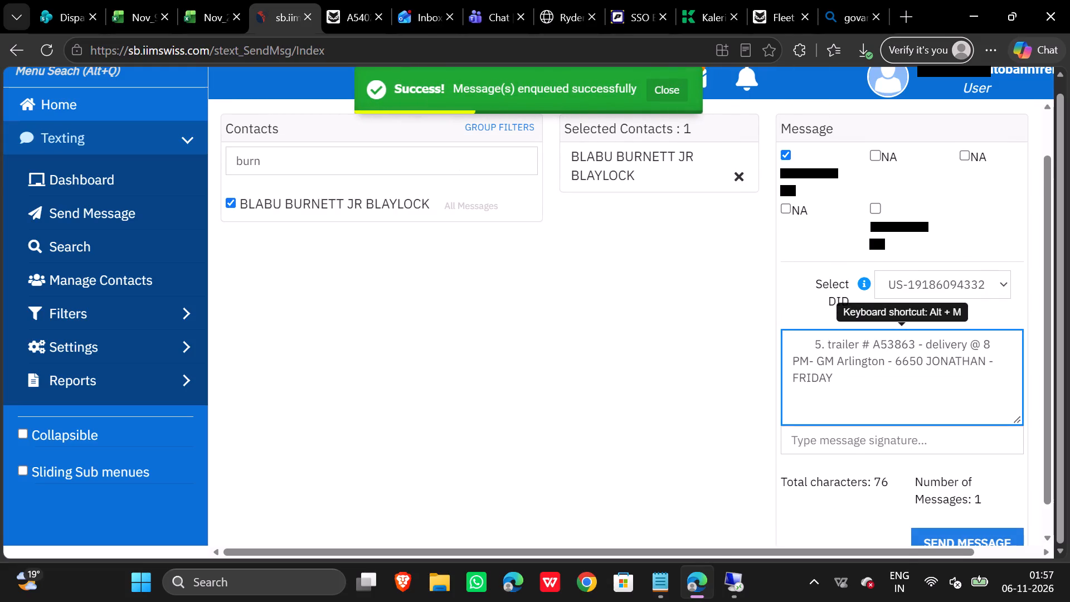
pyautogui.press('BackSpace')
pyautogui.press('6')
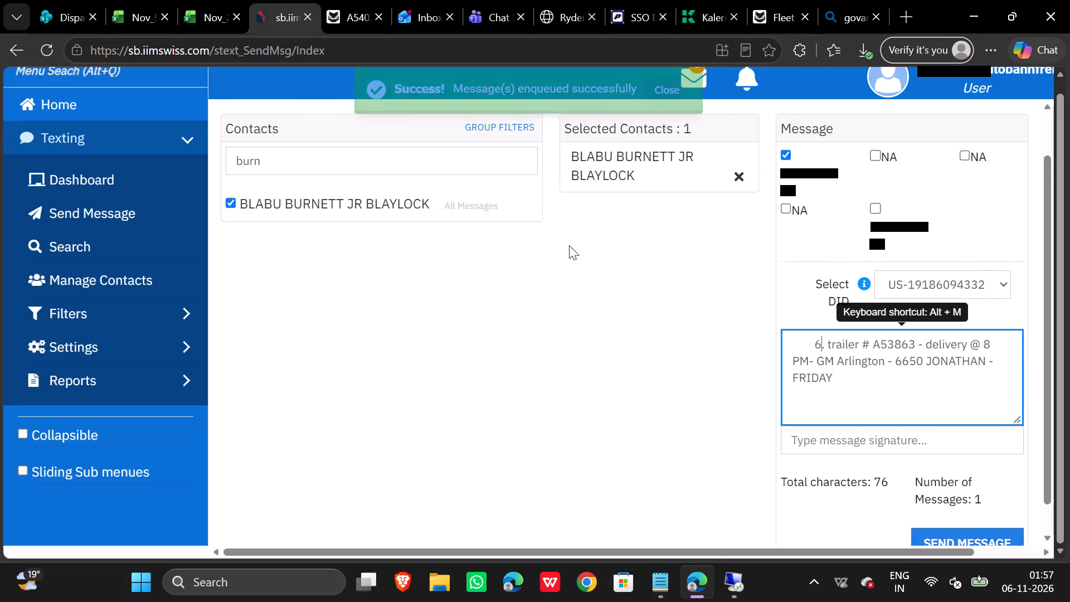
# Review the Friday delivery entries on the US dispatch board to check which loads the messages already cover.
pyautogui.click(214, 17)
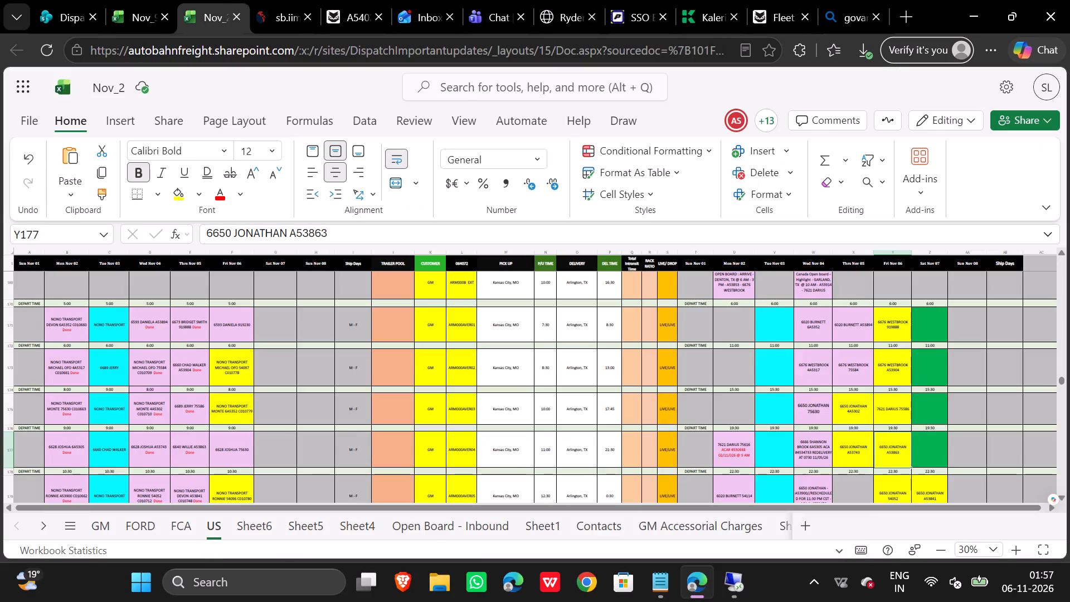
pyautogui.scroll(-1, 686, 321)
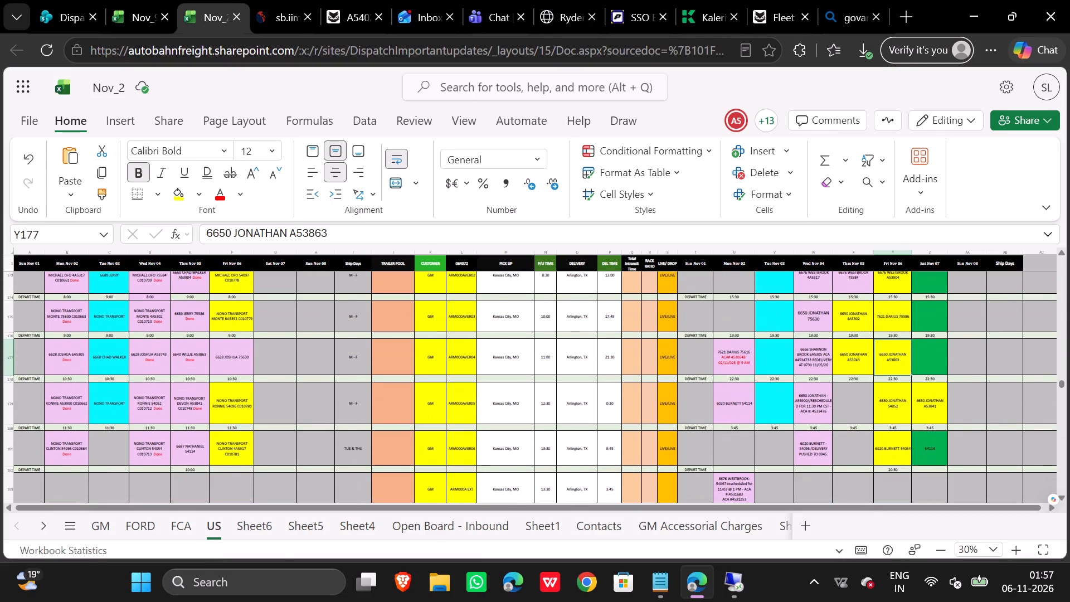
pyautogui.click(891, 439)
pyautogui.scroll(1, 891, 439)
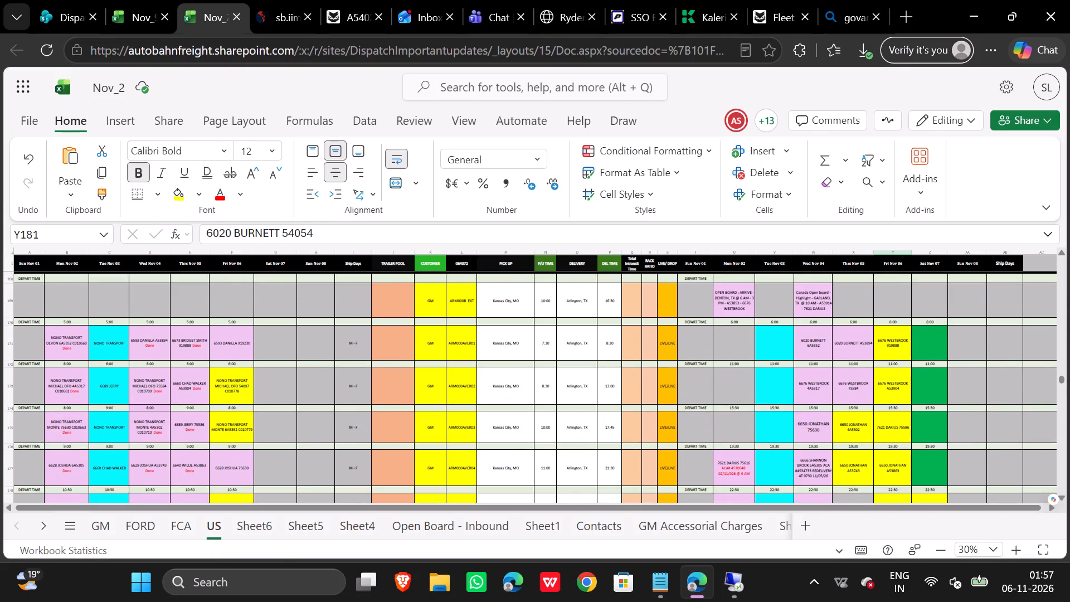
pyautogui.click(893, 341)
pyautogui.click(892, 391)
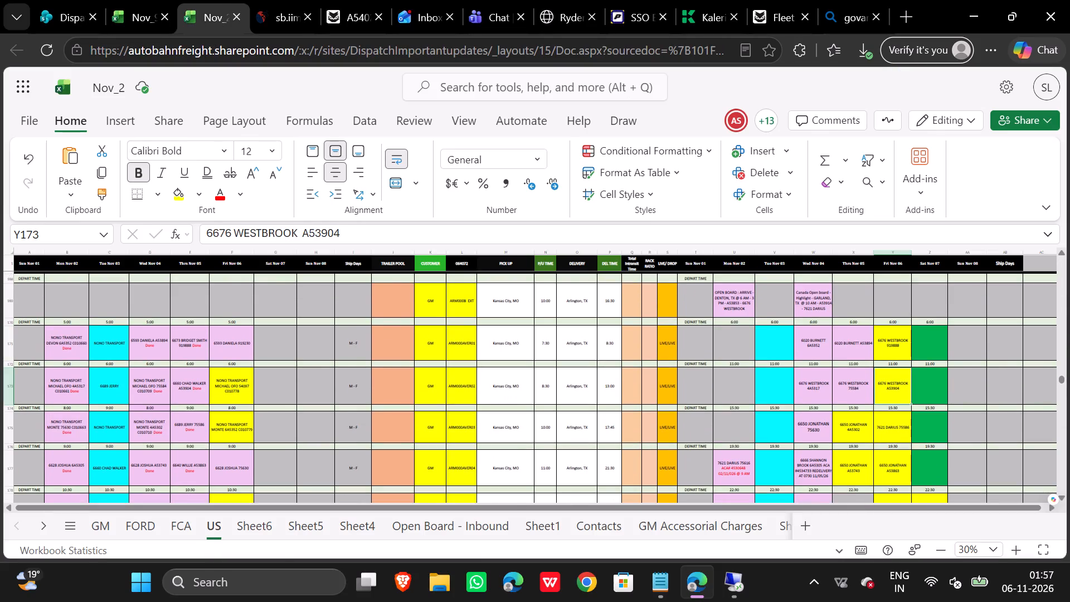
pyautogui.click(892, 431)
pyautogui.click(892, 472)
pyautogui.scroll(-1, 892, 472)
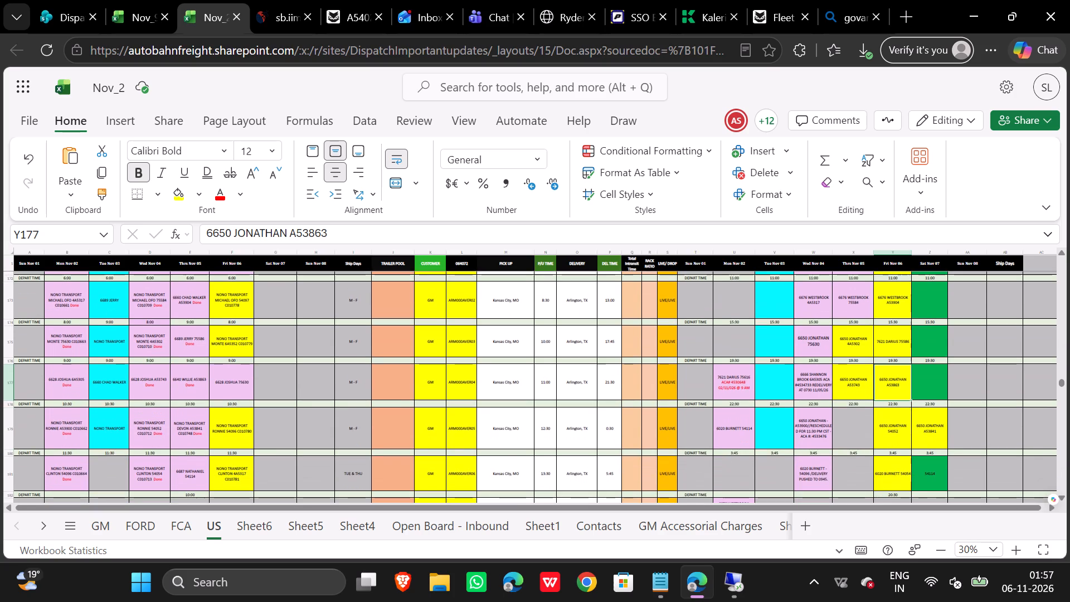
pyautogui.click(930, 428)
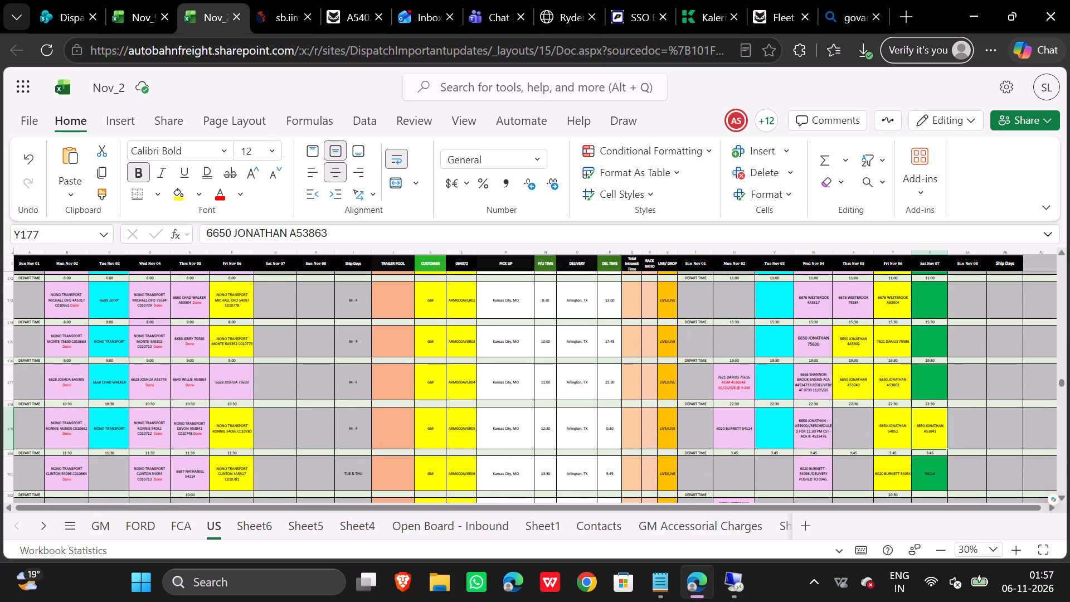
pyautogui.moveTo(366, 229); pyautogui.dragTo(297, 232)
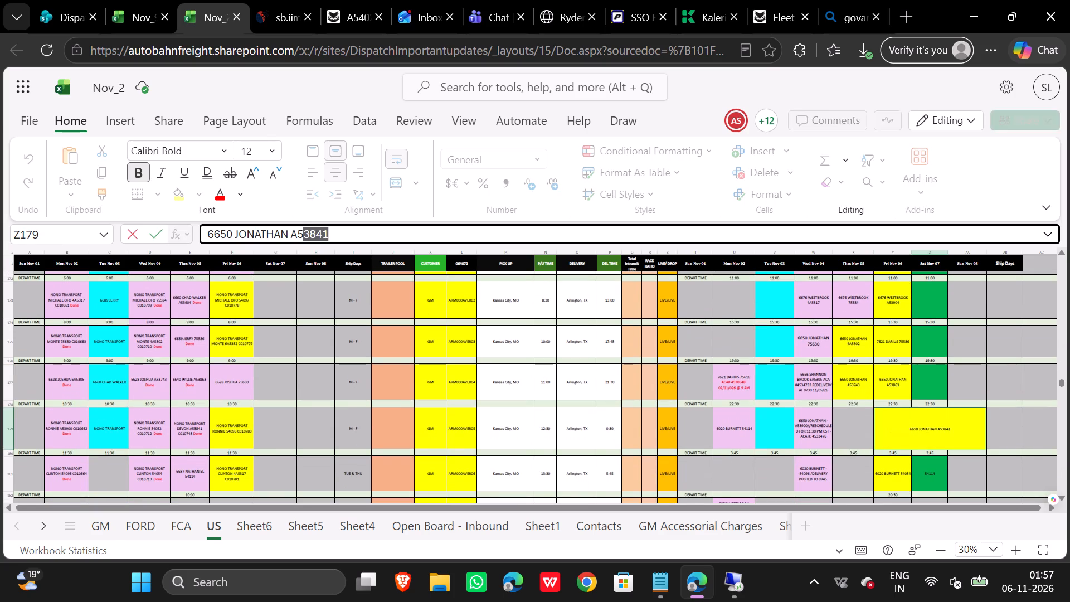
pyautogui.moveTo(297, 232); pyautogui.dragTo(291, 232)
pyautogui.hotkey('ctrl', 'c')
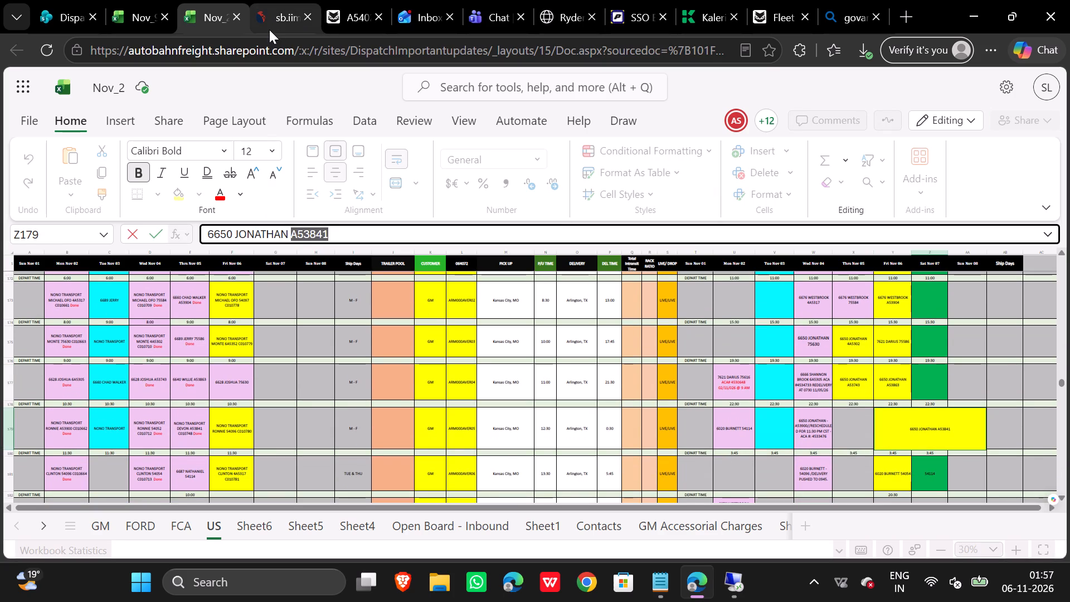
pyautogui.click(271, 27)
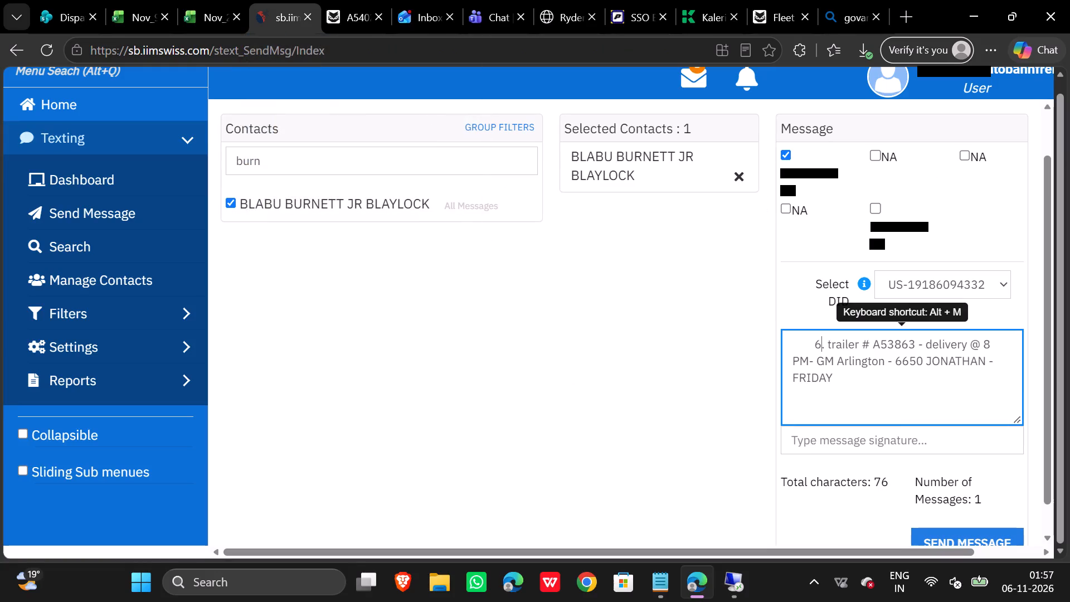
pyautogui.moveTo(915, 348); pyautogui.dragTo(873, 348)
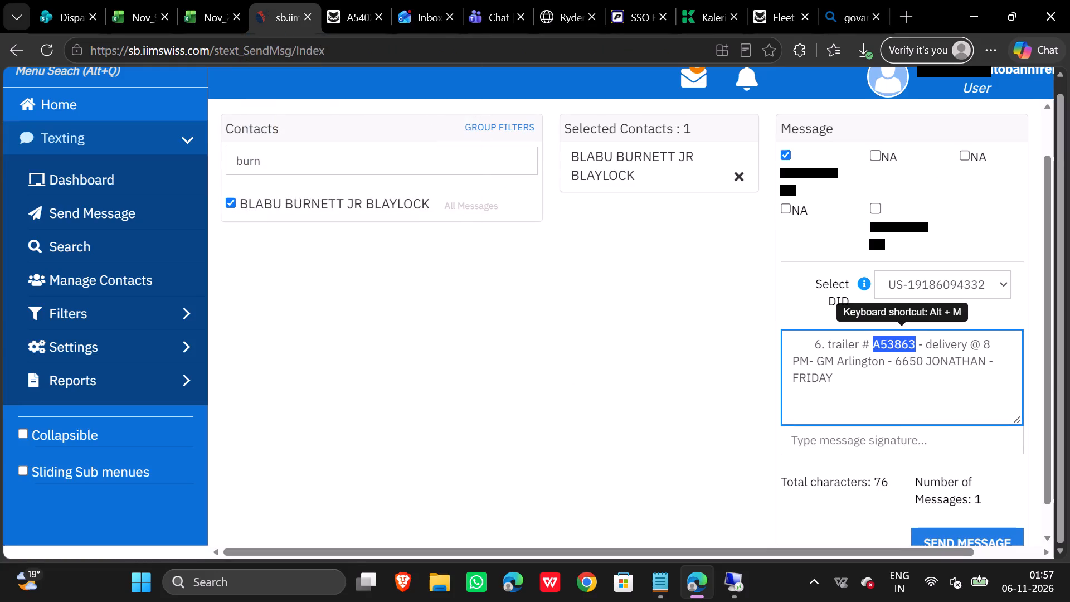
pyautogui.hotkey('ctrl', 'v')
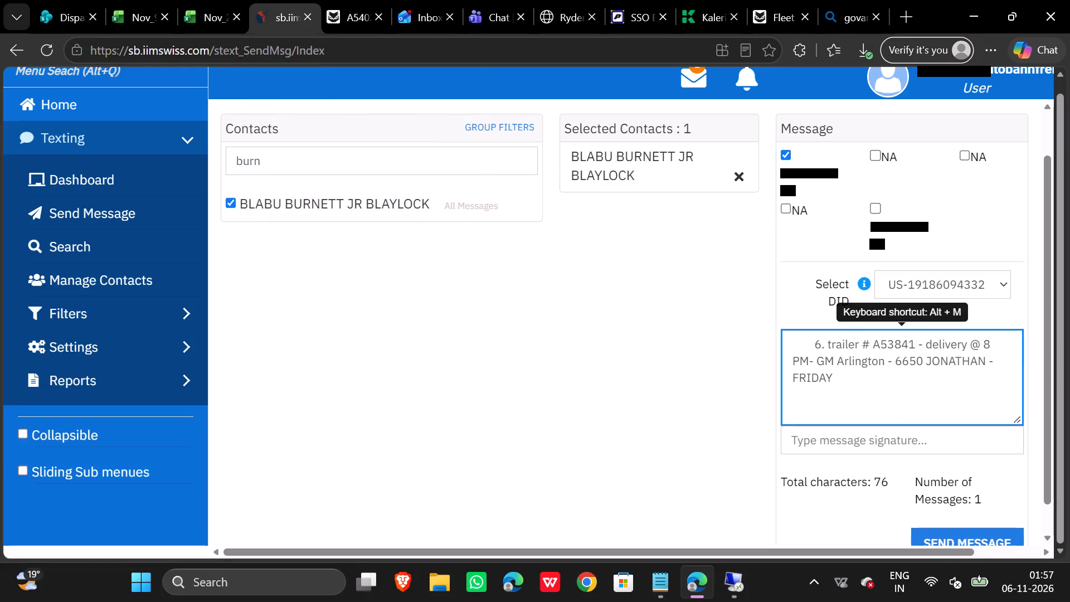
# Set message 6's delivery time to 11 PM and send the message to the contact.
pyautogui.click(992, 346)
pyautogui.press('BackSpace')
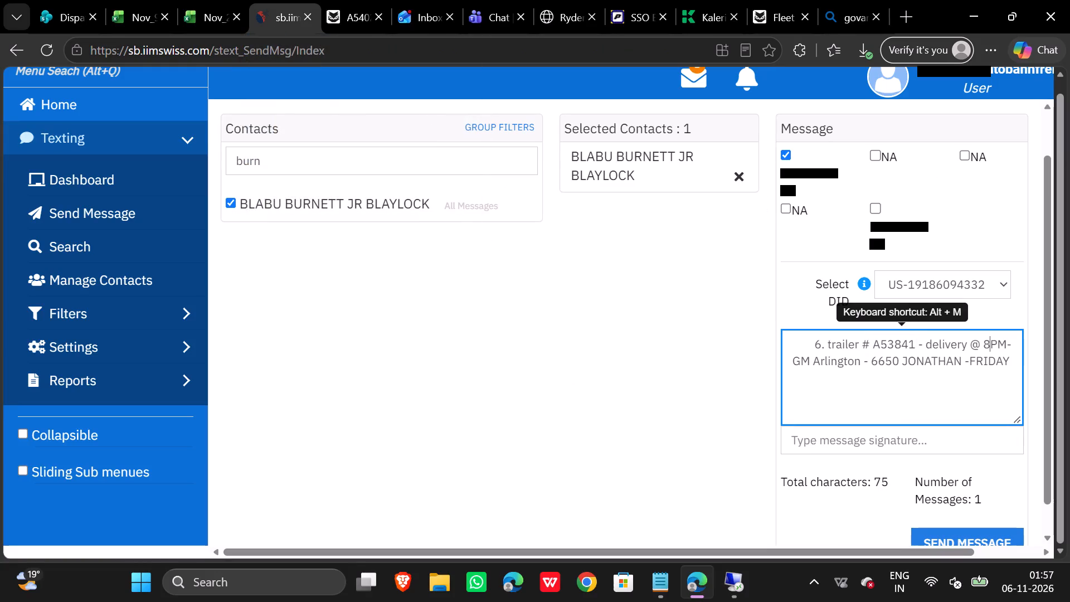
pyautogui.press('BackSpace')
pyautogui.write('11')
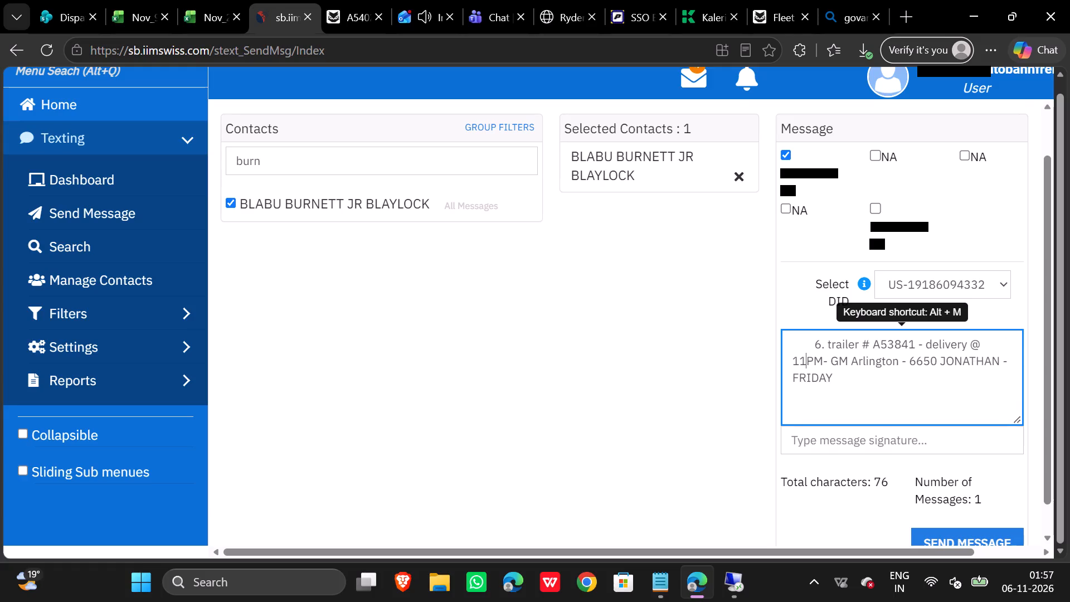
pyautogui.press('space')
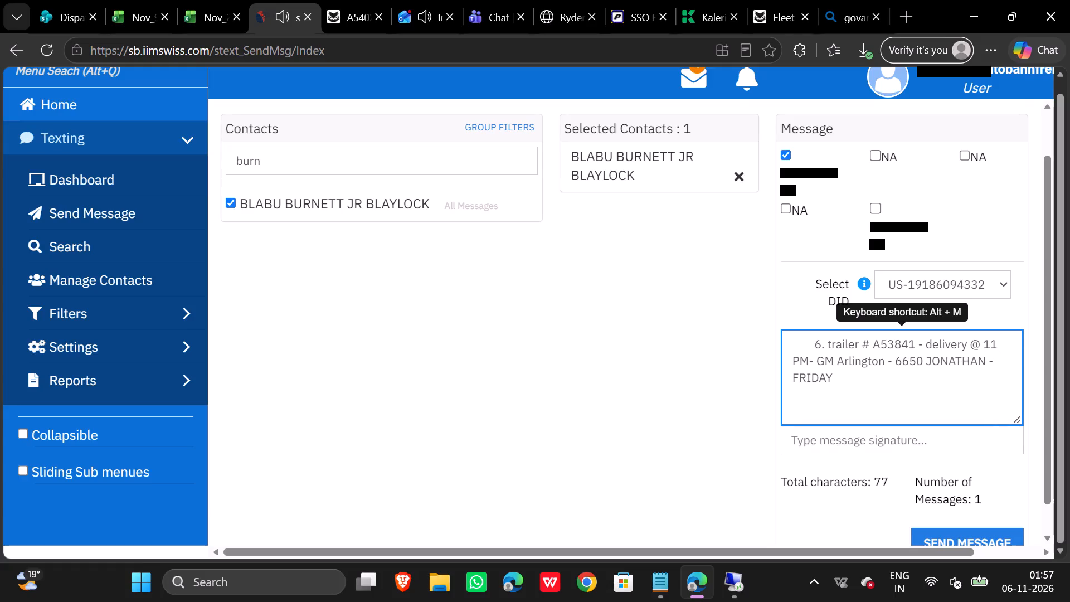
pyautogui.scroll(-1, 992, 346)
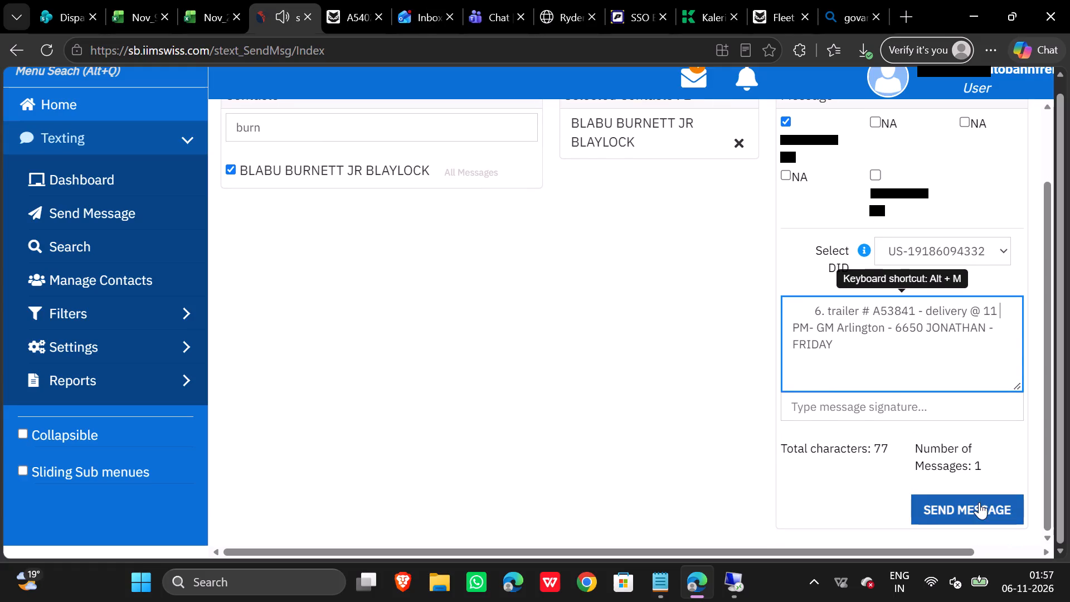
pyautogui.click(979, 502)
# Dismiss the sending notification and open the list of new incoming messages to read them.
pyautogui.scroll(1, 647, 205)
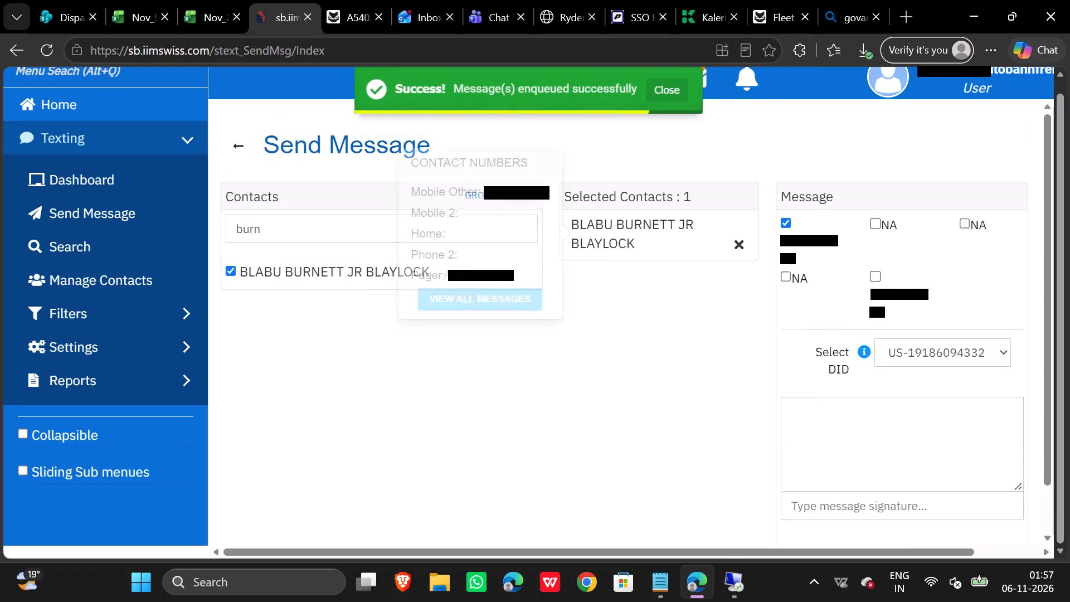
pyautogui.scroll(1, 647, 205)
pyautogui.click(702, 81)
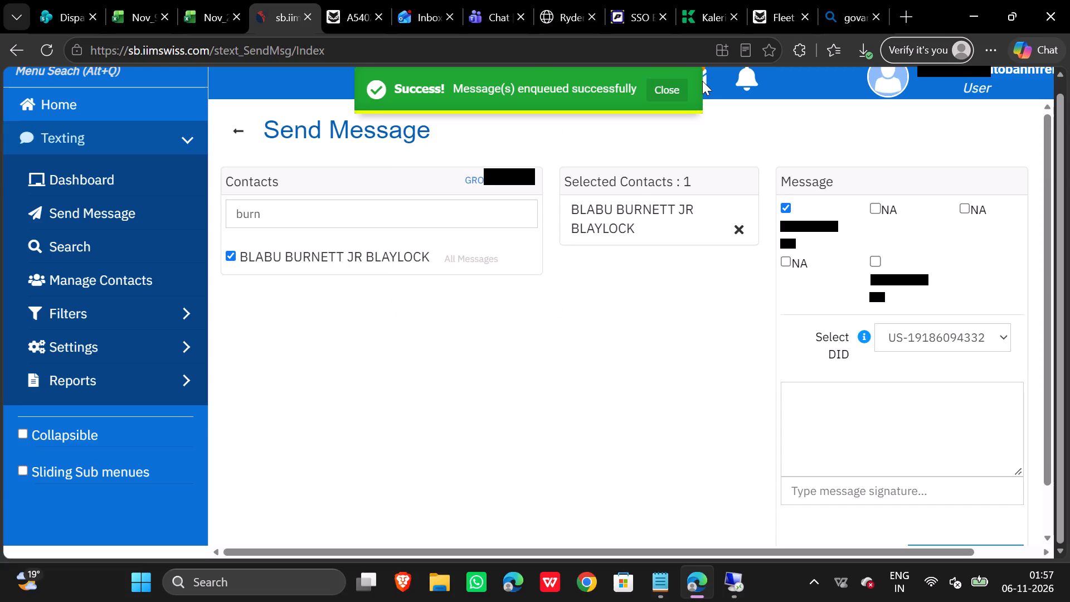
pyautogui.click(677, 89)
pyautogui.click(700, 77)
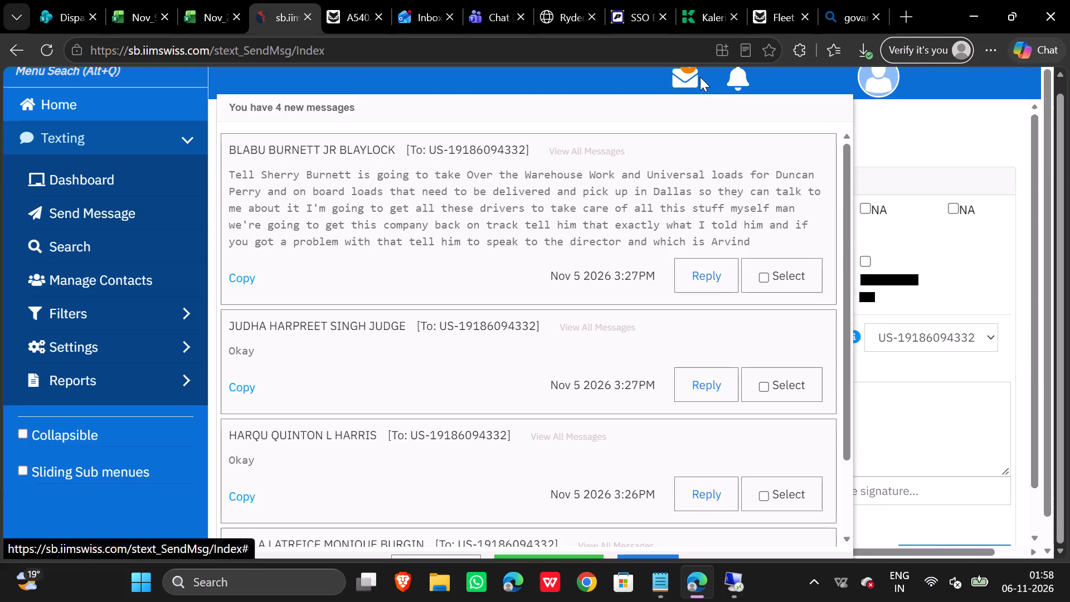
pyautogui.scroll(1, 504, 213)
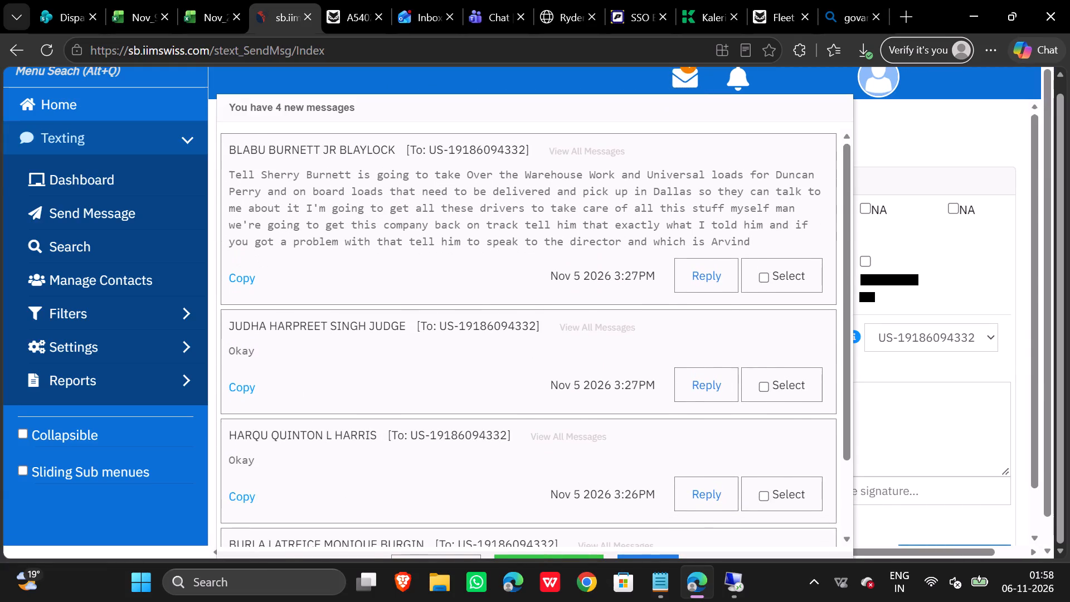